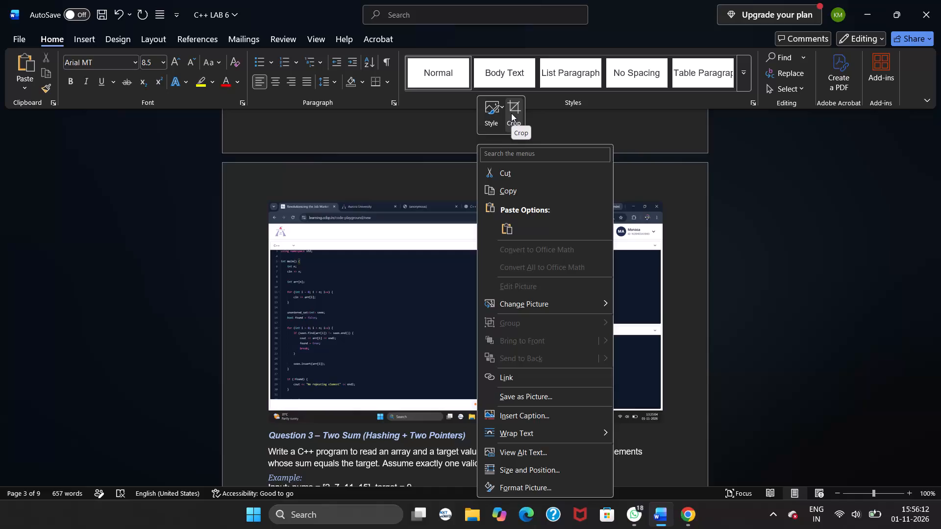
# Crop the browser tabs and address bar off the top of the code screenshot just above the Question 3 heading.
pyautogui.click(511, 113)
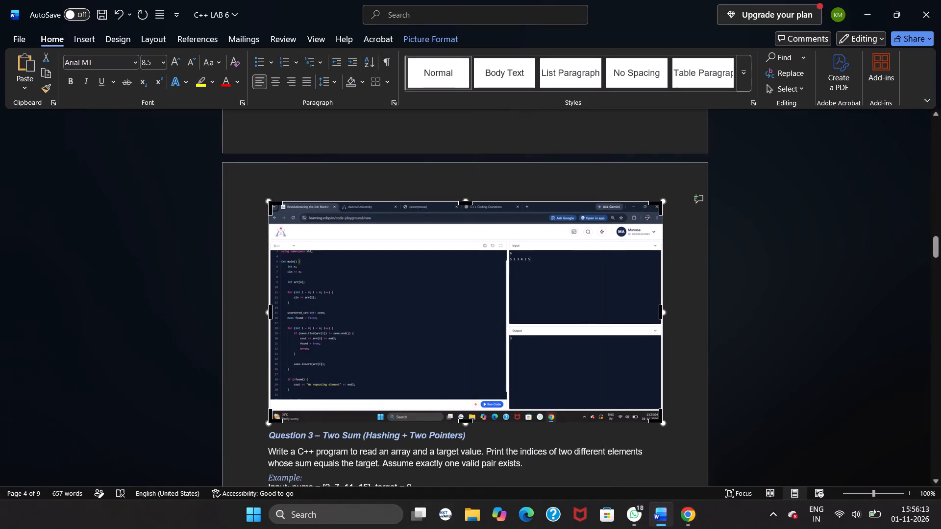
pyautogui.click(462, 200)
pyautogui.moveTo(462, 204); pyautogui.dragTo(465, 216)
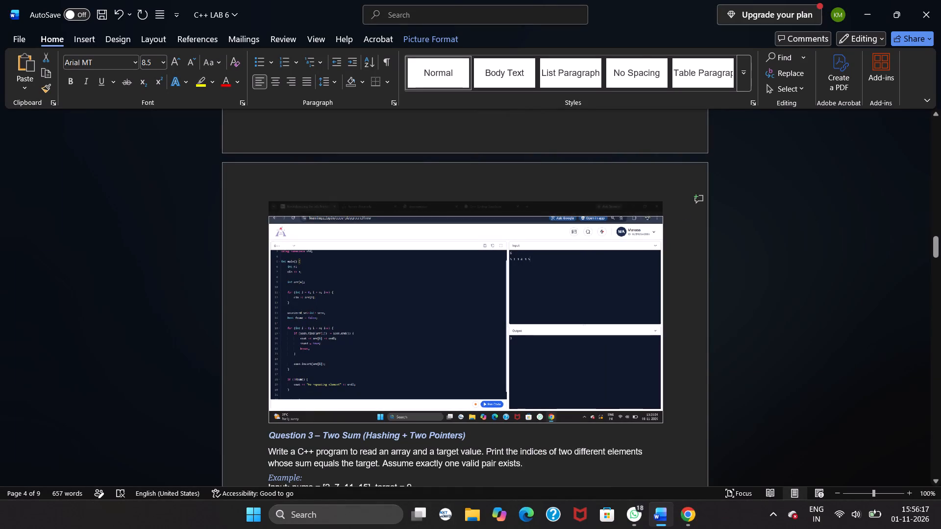
pyautogui.moveTo(465, 216); pyautogui.dragTo(464, 221)
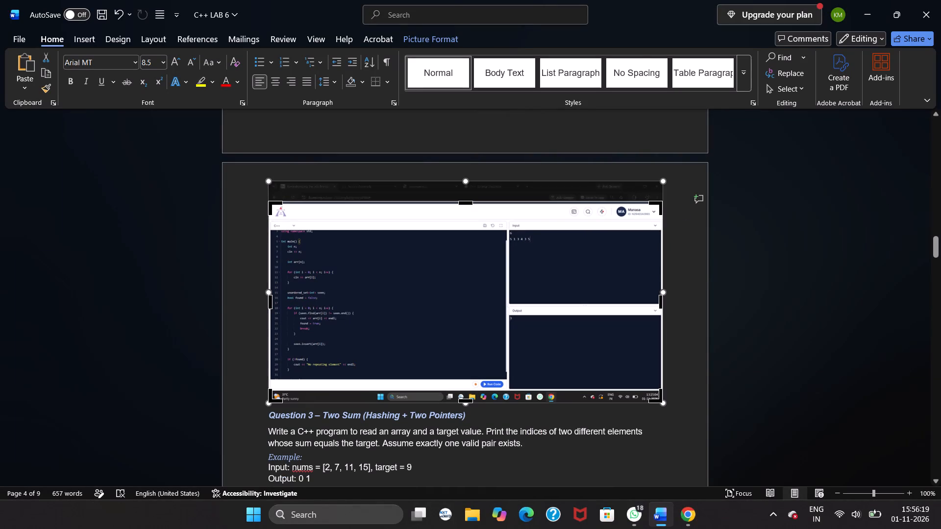
pyautogui.press('Return')
# Crop the browser tabs and address bar off the top of the code screenshot under Question 3 – Two Sum.
pyautogui.scroll(-3, 464, 221)
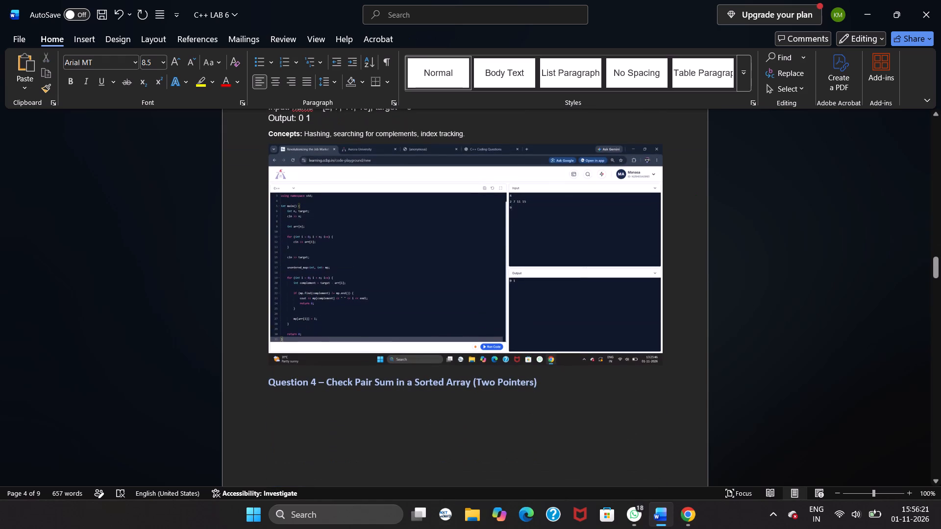
pyautogui.click(464, 221)
pyautogui.click(464, 178)
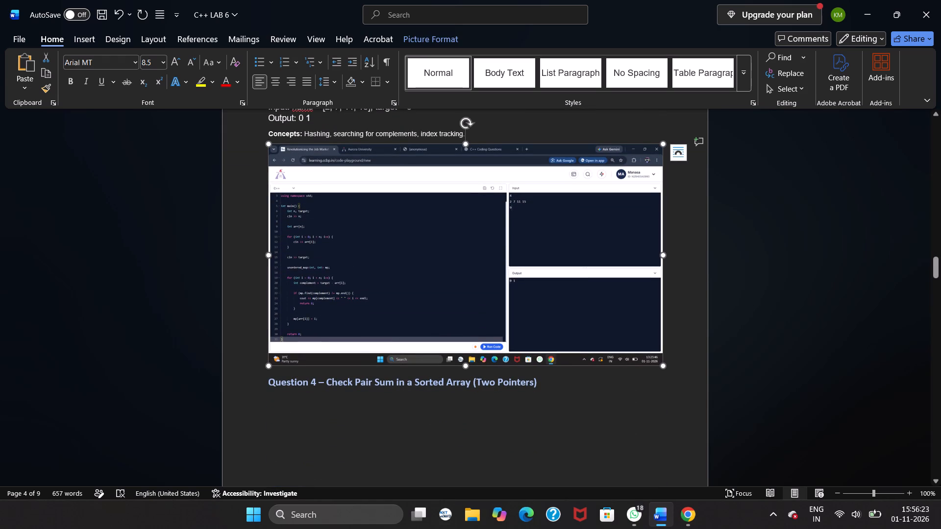
pyautogui.click(449, 227)
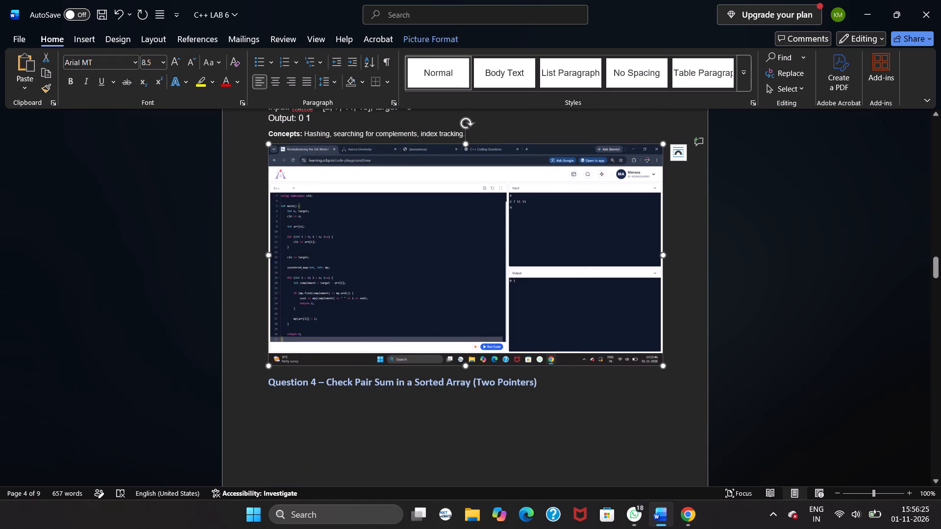
pyautogui.click(449, 227)
pyautogui.click(449, 227)
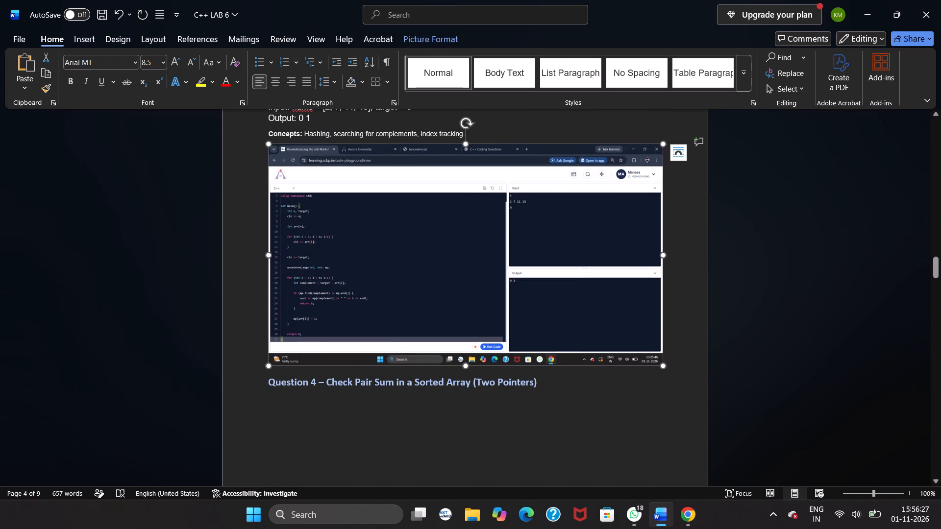
pyautogui.rightClick(449, 227)
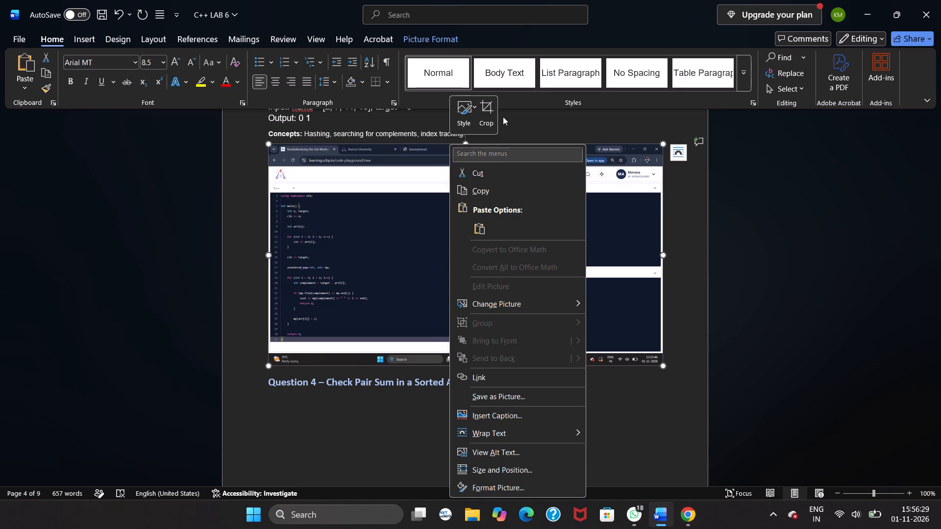
pyautogui.click(493, 114)
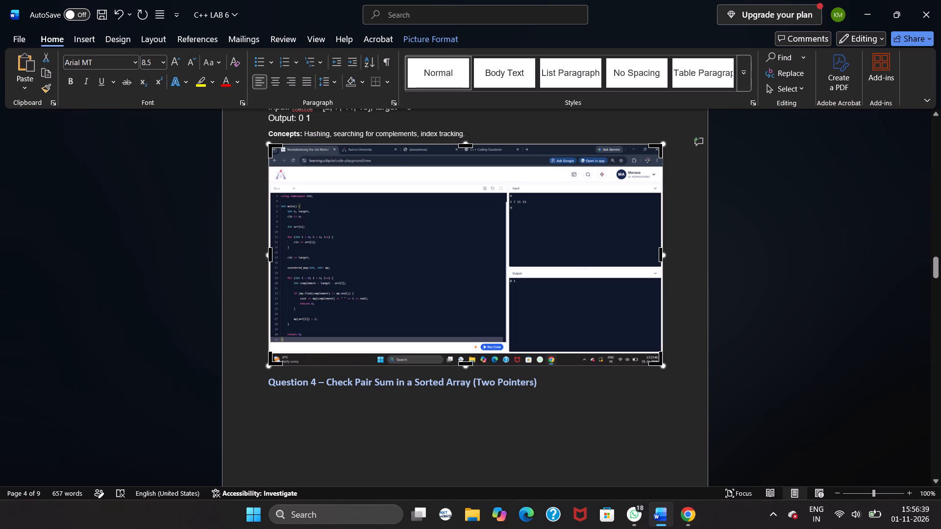
pyautogui.click(464, 144)
pyautogui.moveTo(466, 144); pyautogui.dragTo(467, 165)
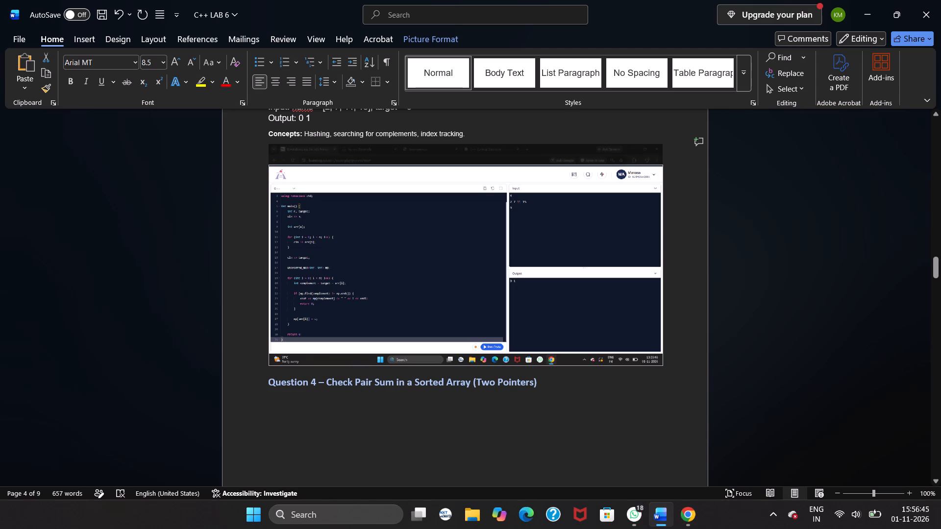
pyautogui.moveTo(467, 165); pyautogui.dragTo(467, 168)
pyautogui.press('Return')
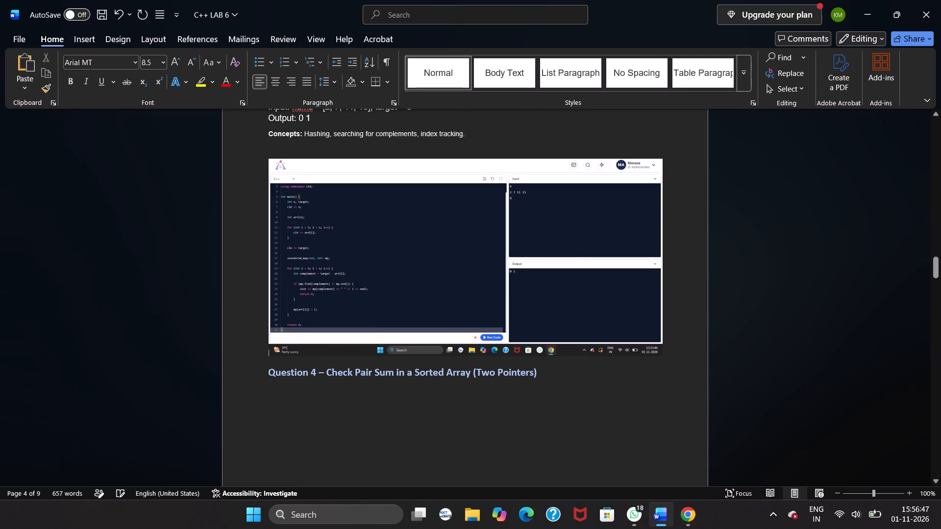
# Locate the next uncropped code screenshot, under Question 4 – Check Pair Sum in a Sorted Array.
pyautogui.scroll(-7, 467, 166)
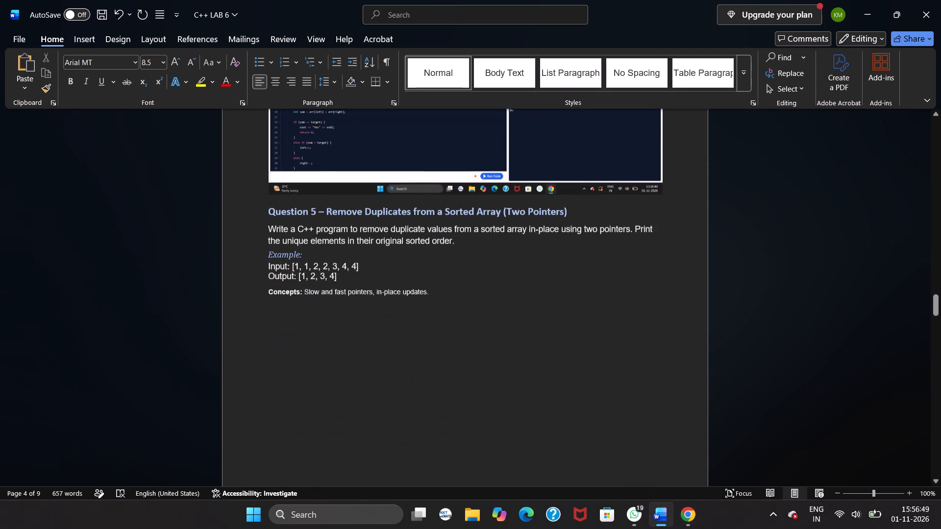
pyautogui.scroll(-1, 460, 54)
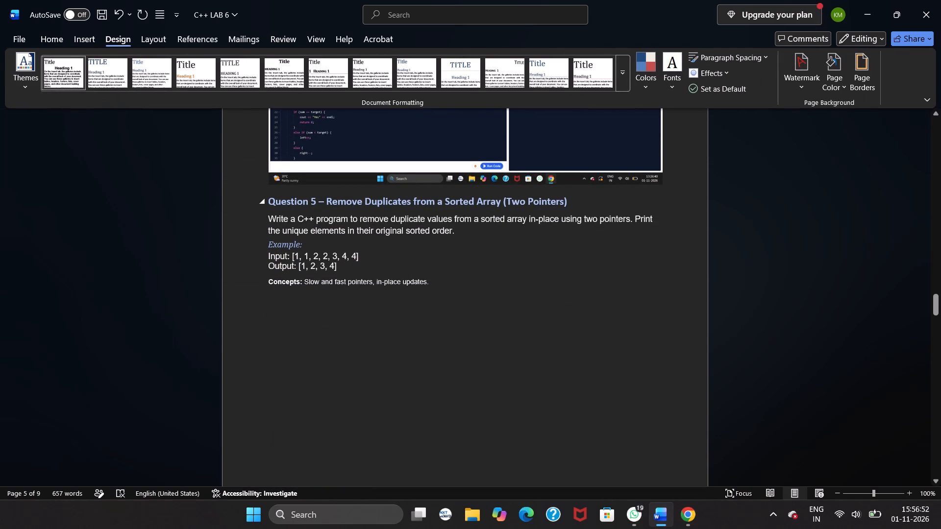
pyautogui.scroll(2, 394, 233)
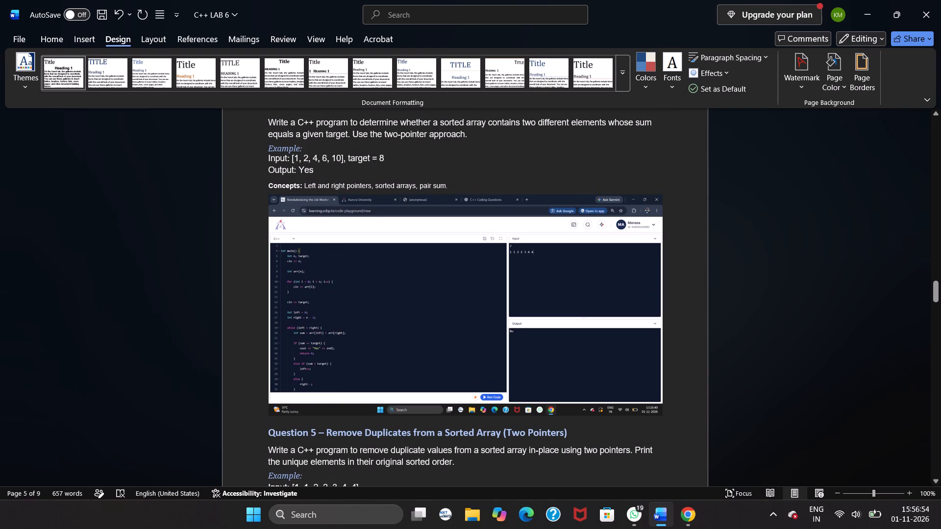
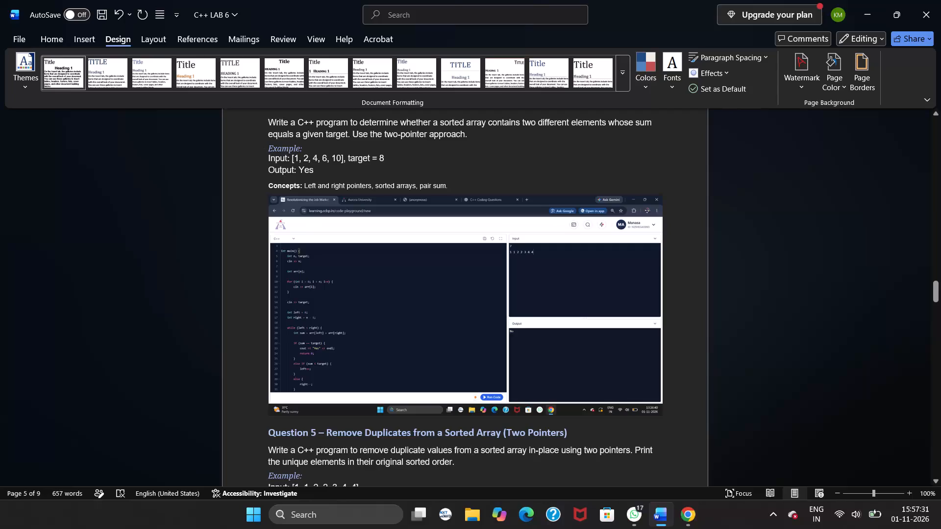
# Save the document as C++ LAB1 in the Documents folder, and close it.
pyautogui.click(52, 38)
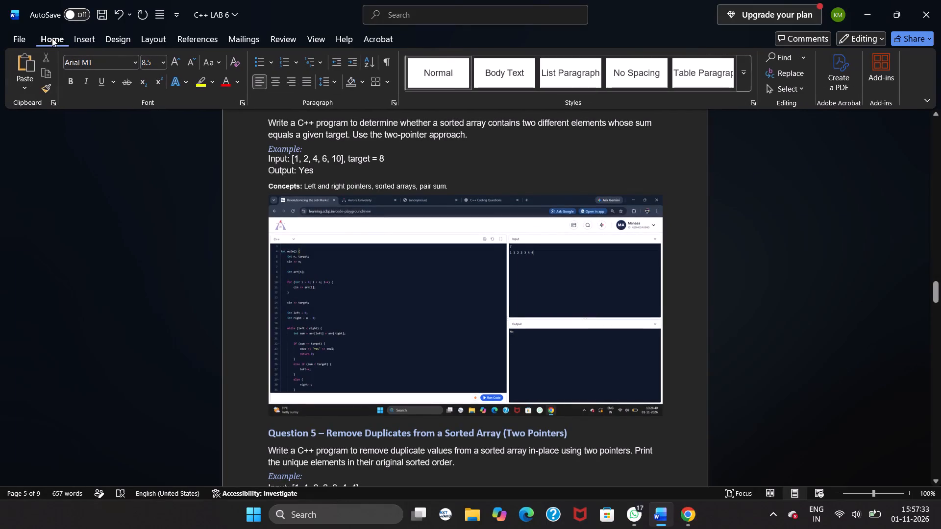
pyautogui.scroll(11, 452, 170)
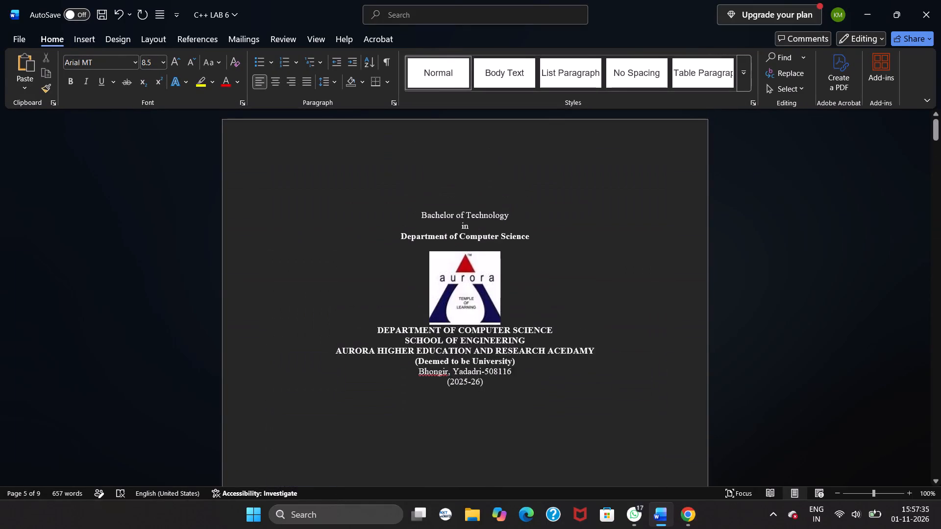
pyautogui.click(20, 35)
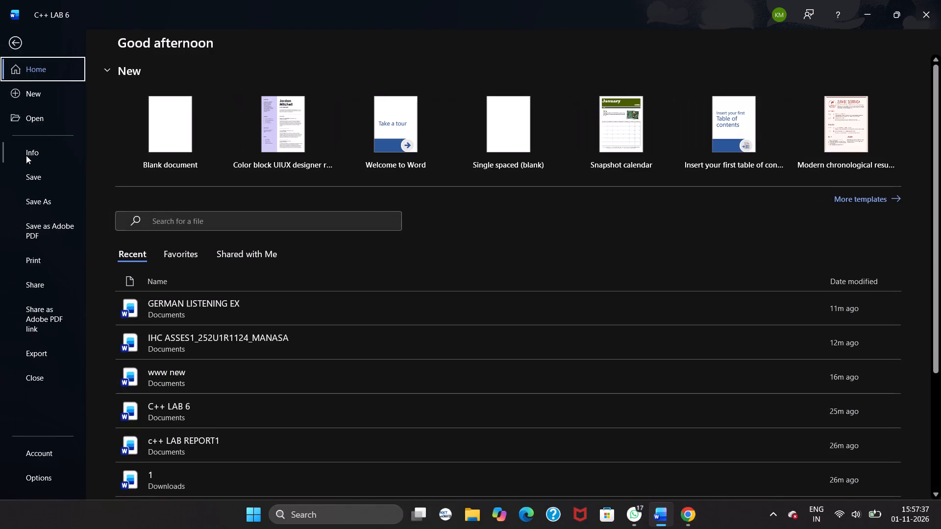
pyautogui.click(35, 204)
pyautogui.click(167, 266)
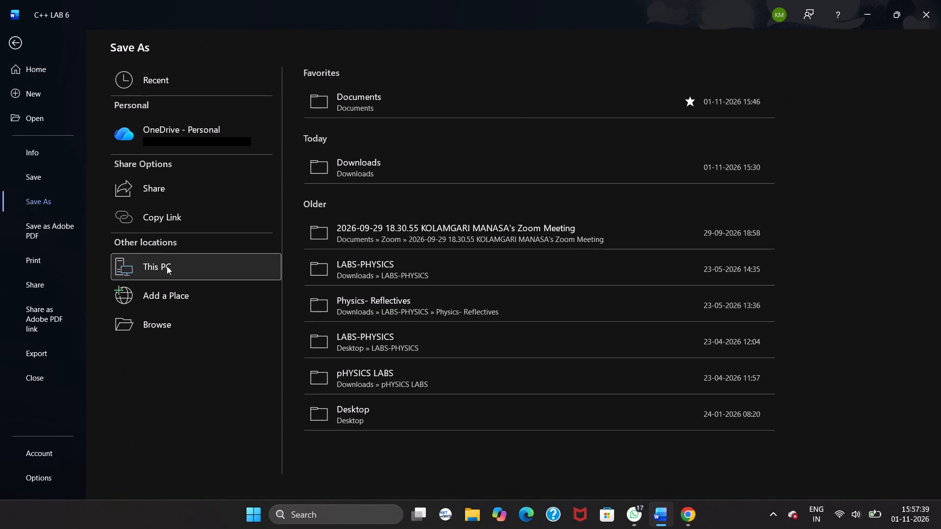
pyautogui.click(327, 101)
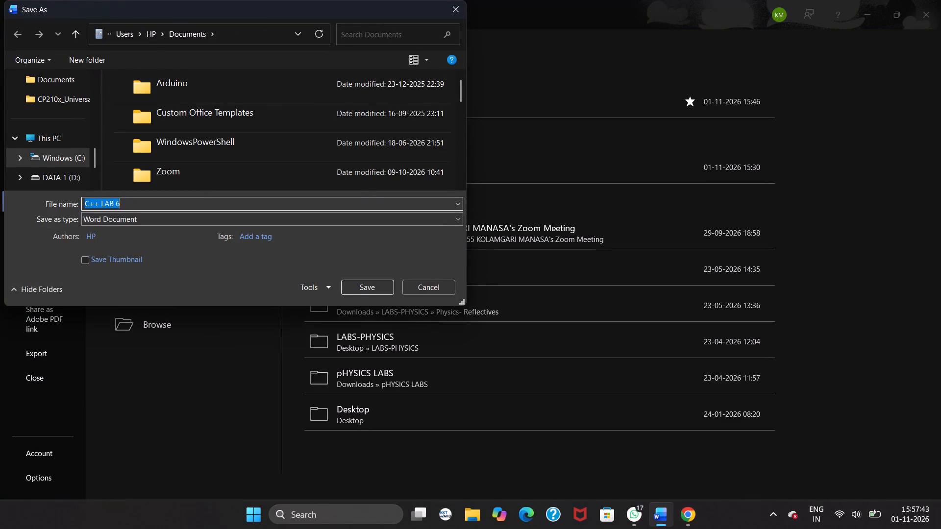
pyautogui.press('BackSpace')
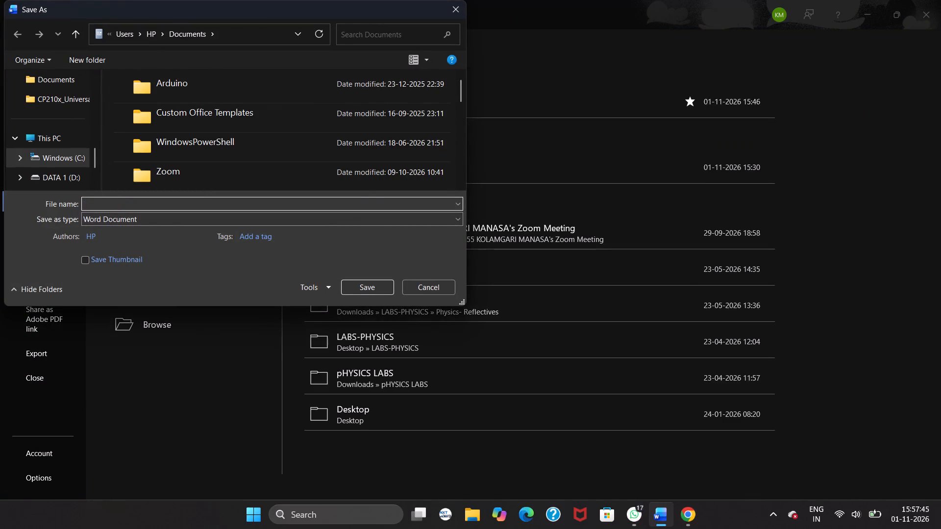
pyautogui.press('c')
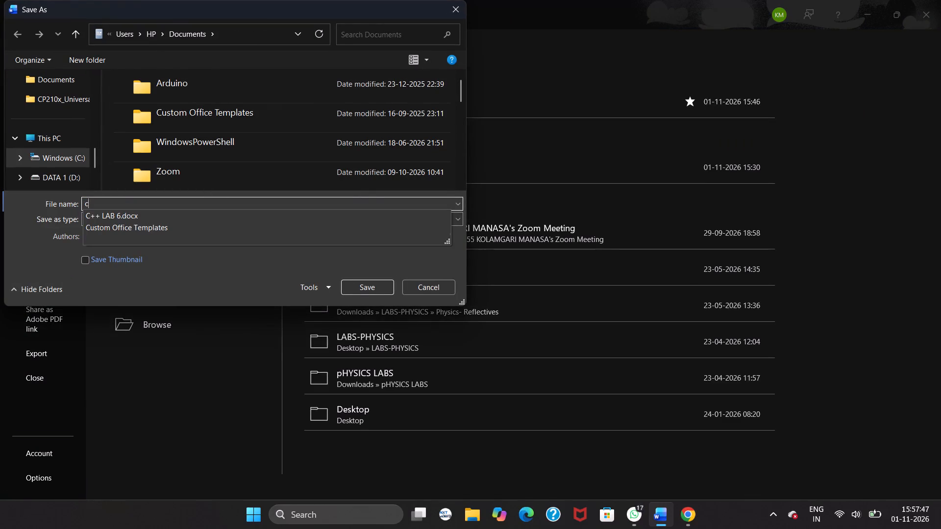
pyautogui.write('++')
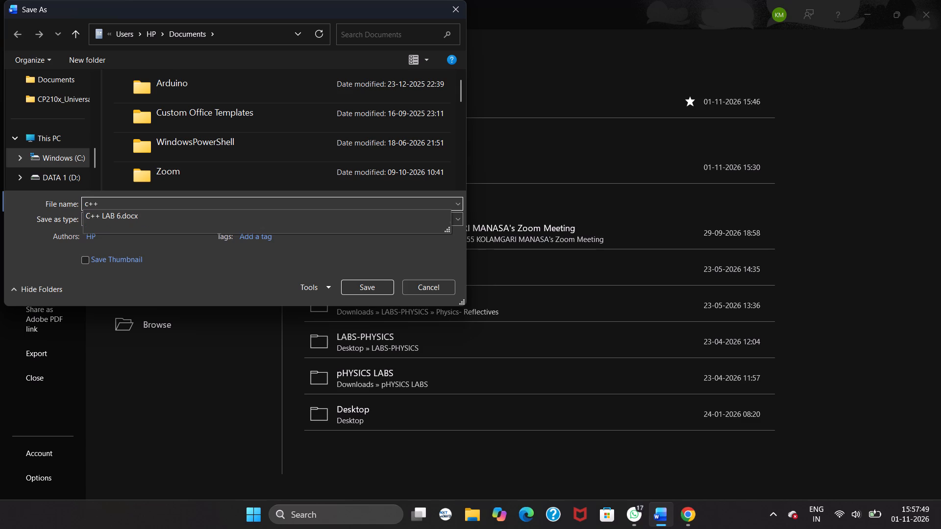
pyautogui.press('space')
pyautogui.press('BackSpace')
pyautogui.press('BackSpace')
pyautogui.press('BackSpace')
pyautogui.press('BackSpace')
pyautogui.write('C++')
pyautogui.press('space')
pyautogui.write('LAB')
pyautogui.press('1')
pyautogui.click(348, 285)
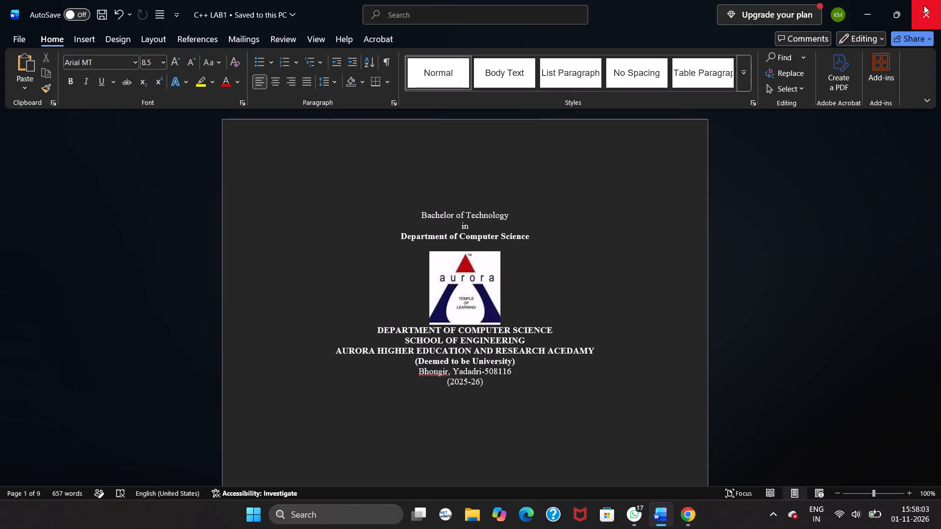
pyautogui.click(924, 10)
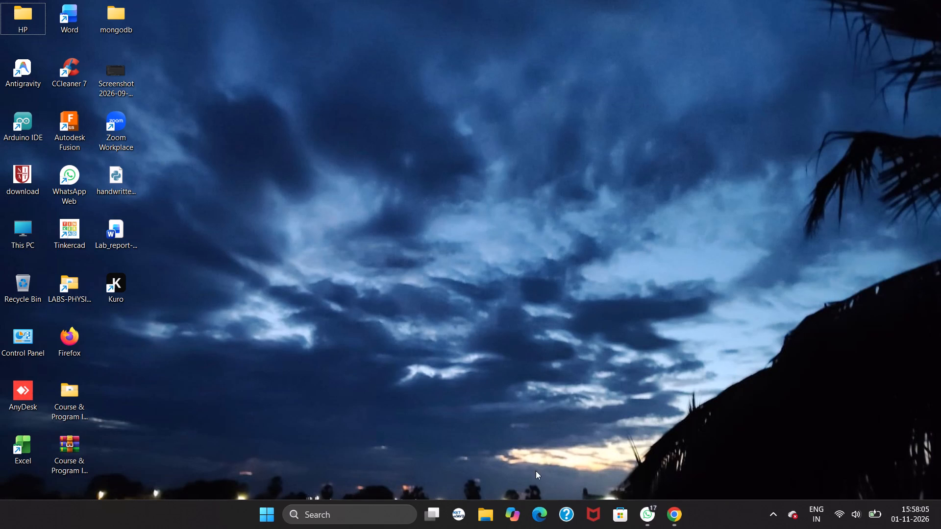
# In File Explorer, delete the C++ LAB 6 Word file from the Documents folder.
pyautogui.click(482, 514)
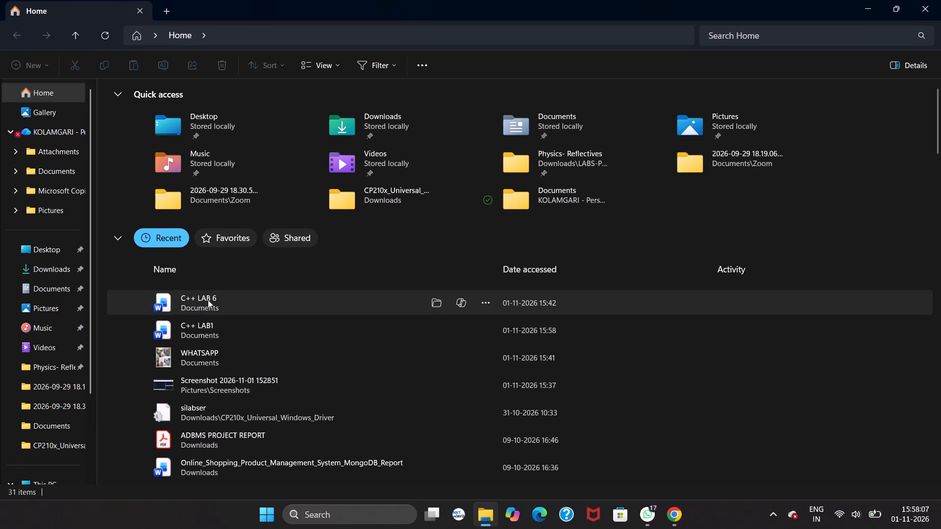
pyautogui.rightClick(209, 300)
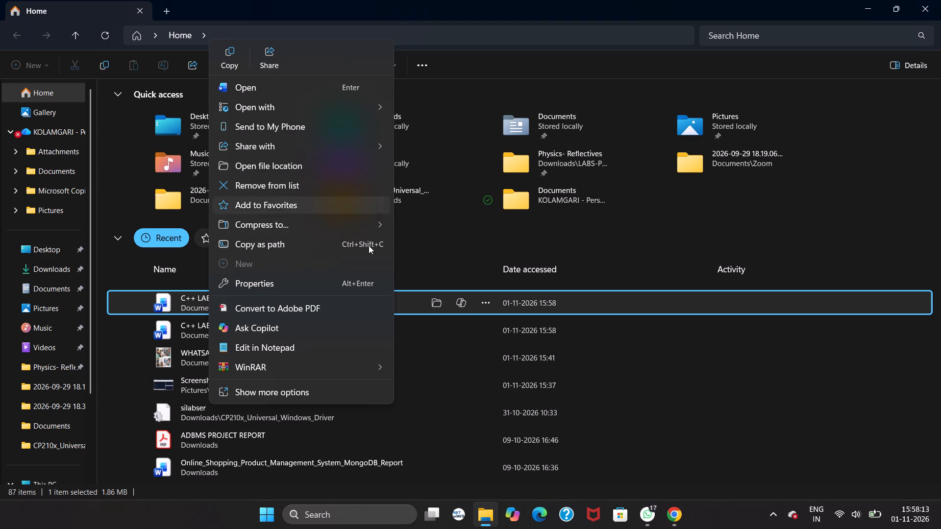
pyautogui.click(449, 350)
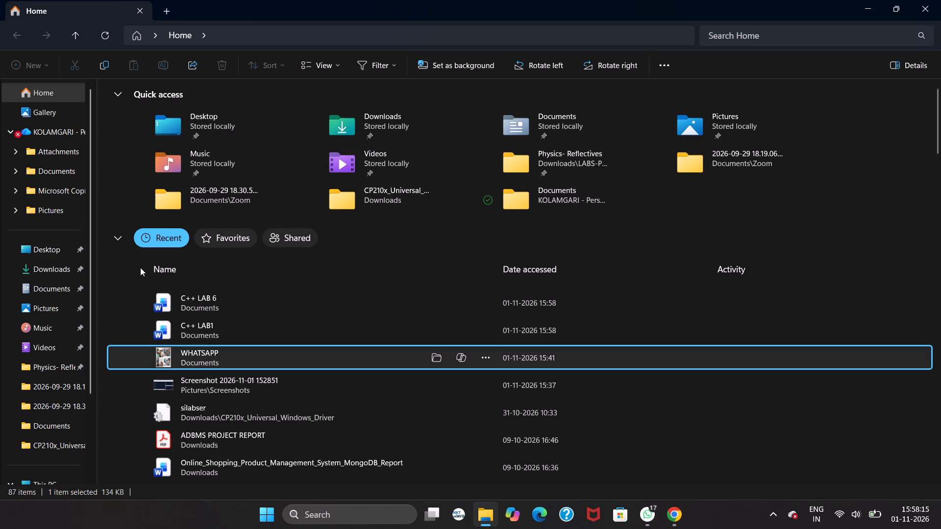
pyautogui.click(68, 289)
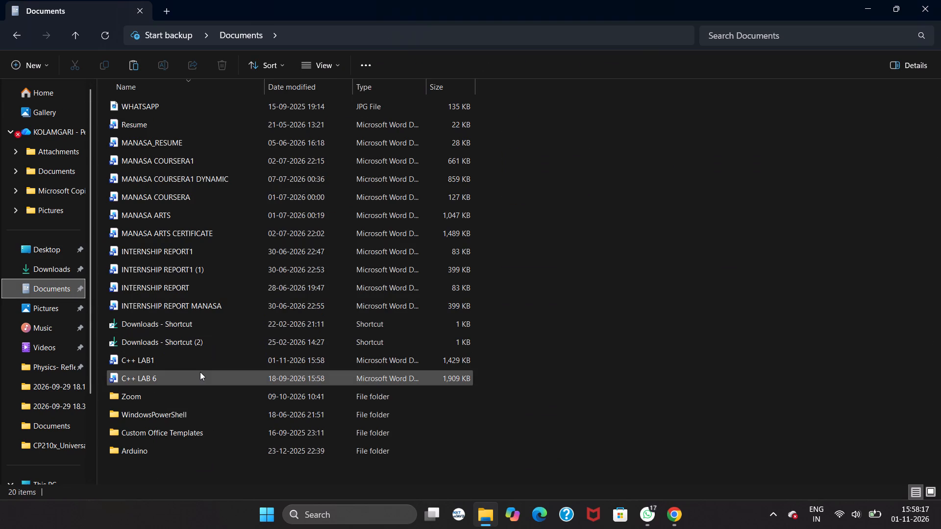
pyautogui.rightClick(198, 372)
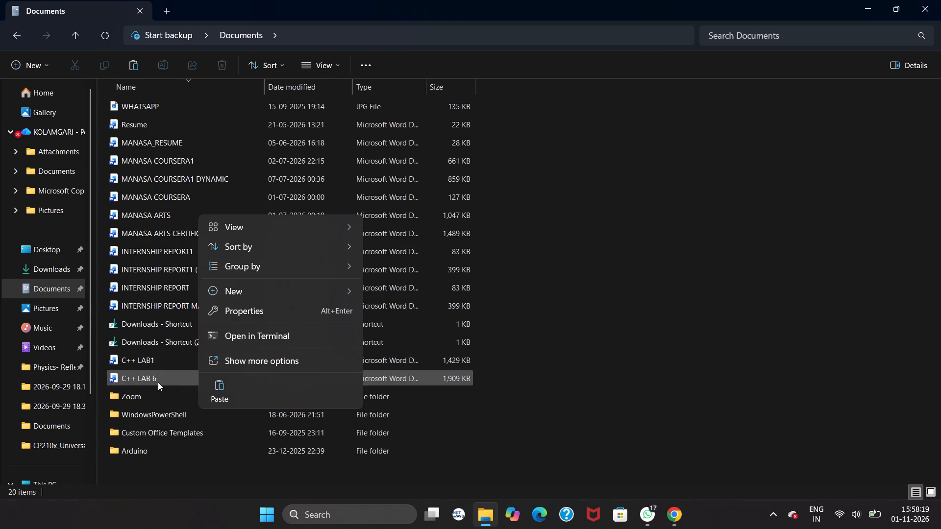
pyautogui.rightClick(158, 382)
pyautogui.rightClick(145, 377)
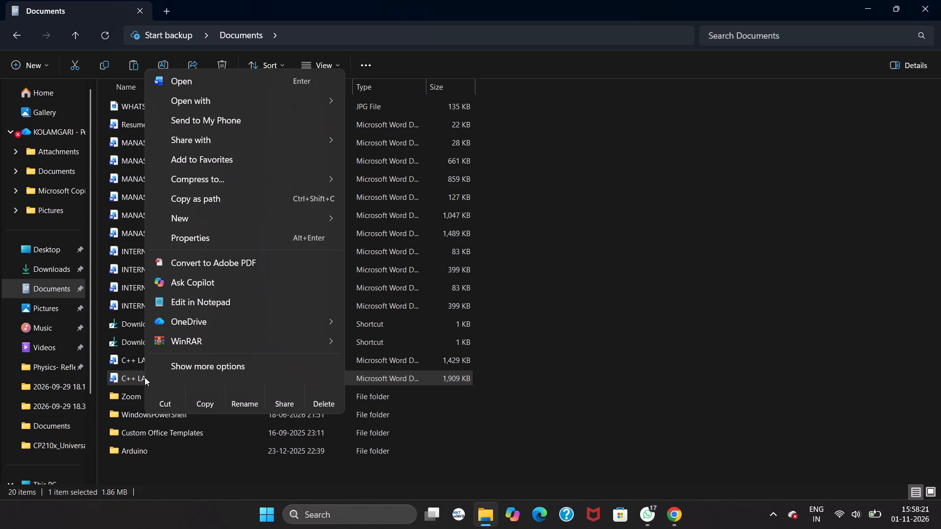
pyautogui.click(322, 388)
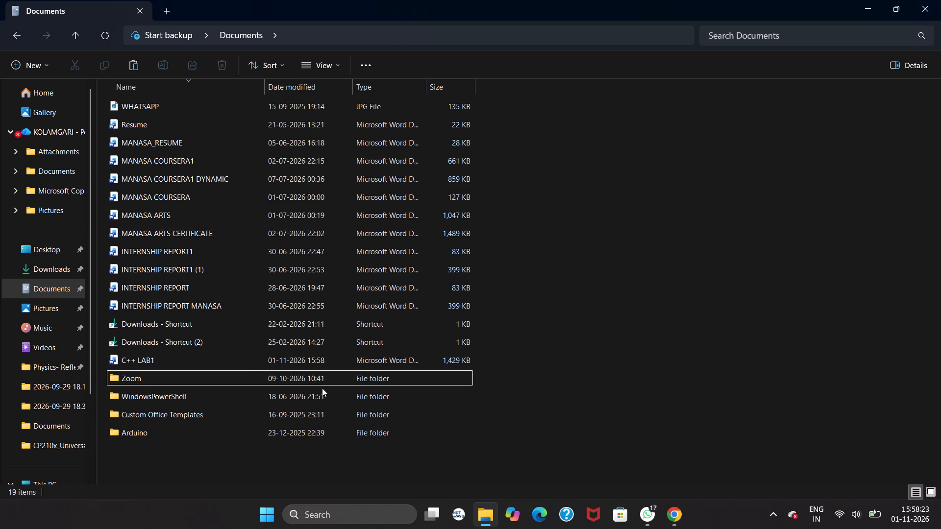
# Browse the Gallery's screenshots and photos from the newest back to the September 2025 ones.
pyautogui.scroll(2, 247, 371)
pyautogui.click(40, 118)
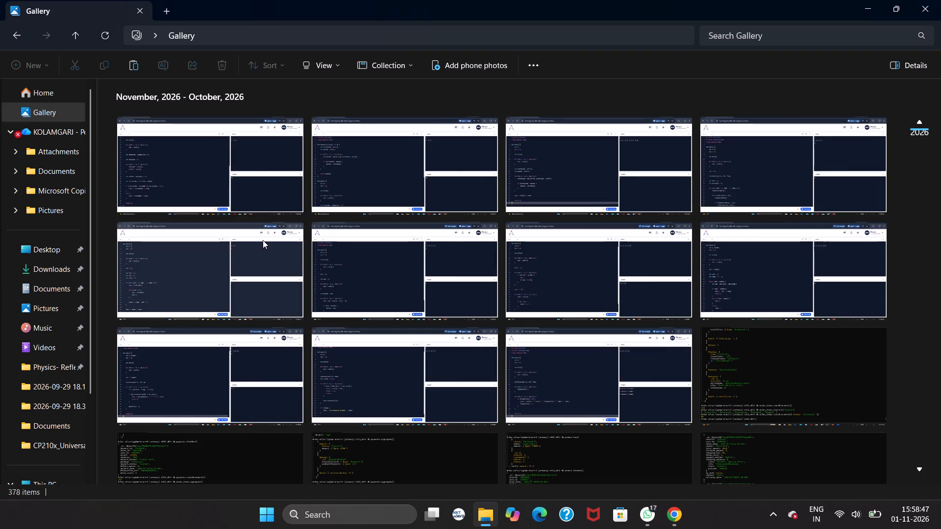
pyautogui.scroll(-1, 263, 240)
pyautogui.scroll(-1, 297, 0)
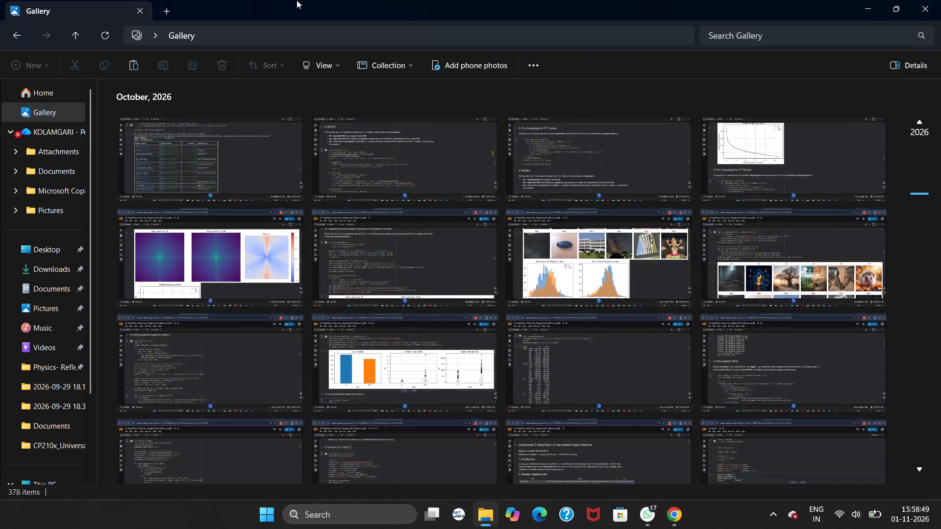
pyautogui.scroll(-3, 297, 0)
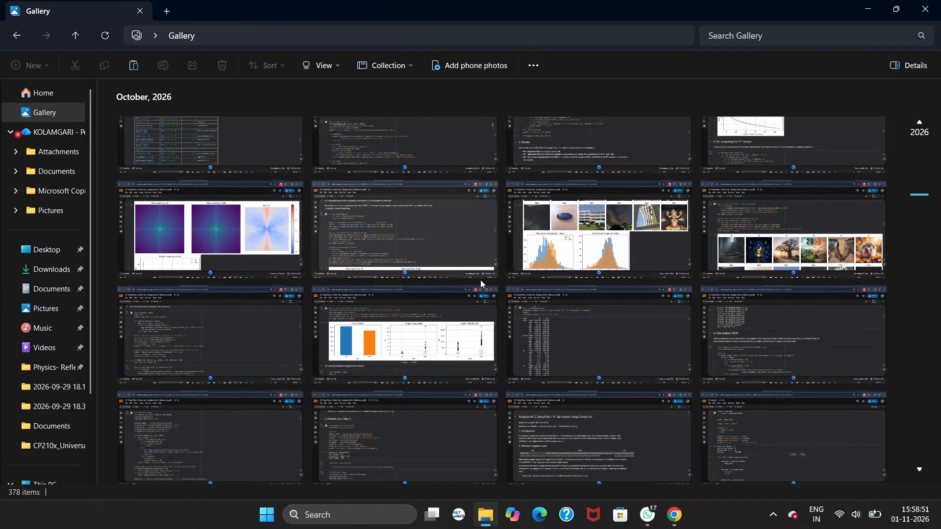
pyautogui.scroll(-6, 480, 280)
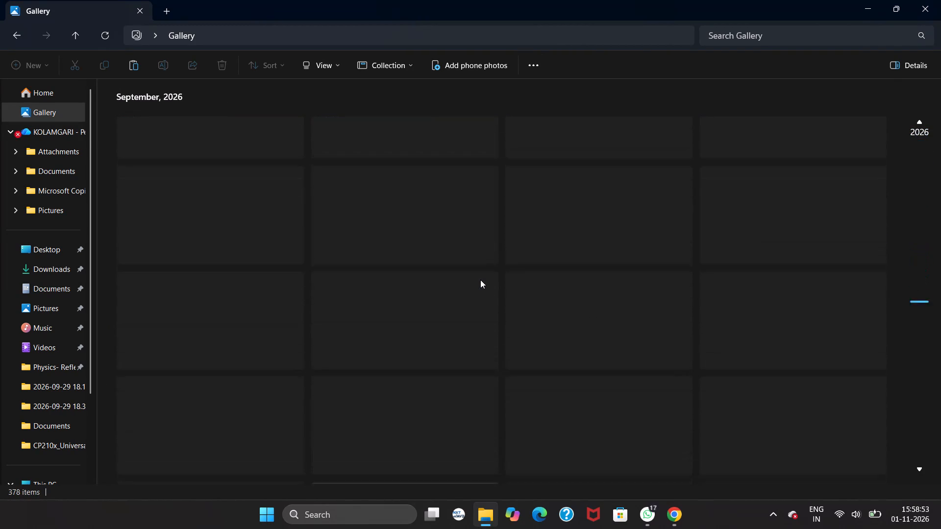
pyautogui.scroll(-3, 480, 280)
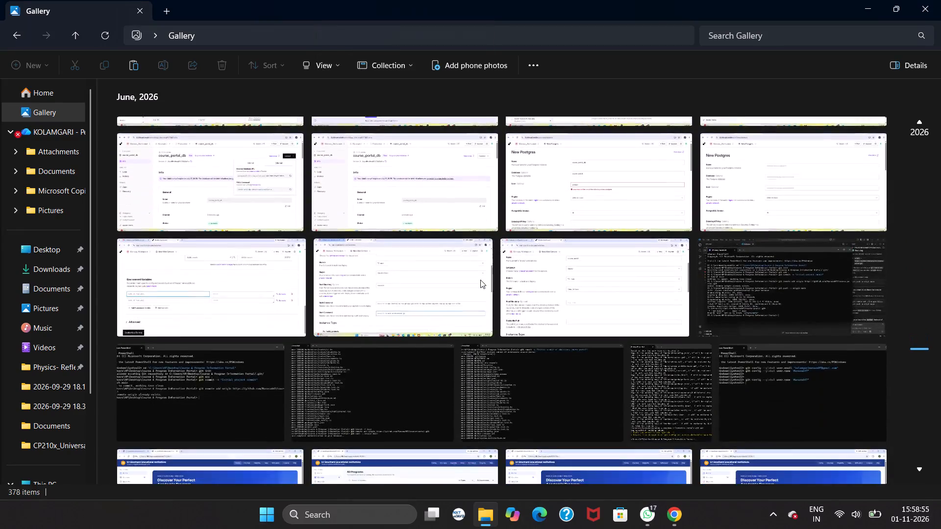
pyautogui.scroll(1, 480, 528)
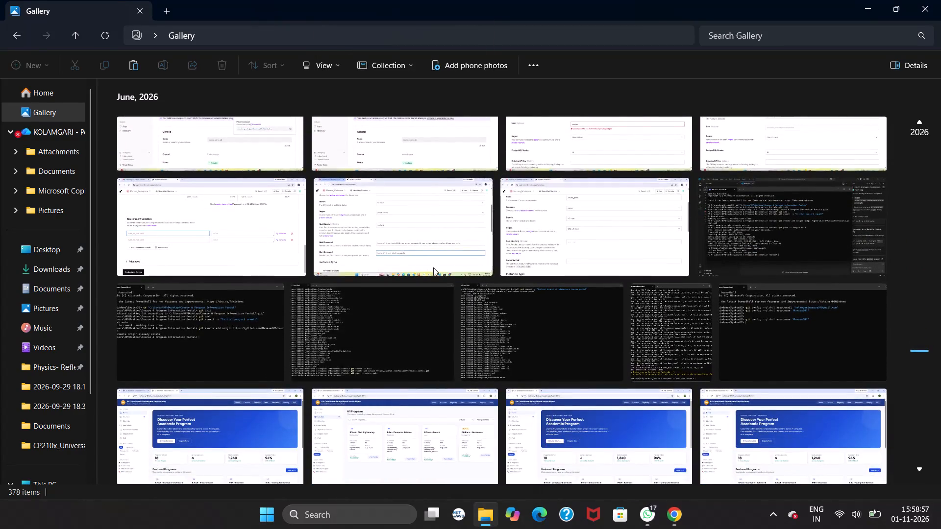
pyautogui.scroll(2, 452, 350)
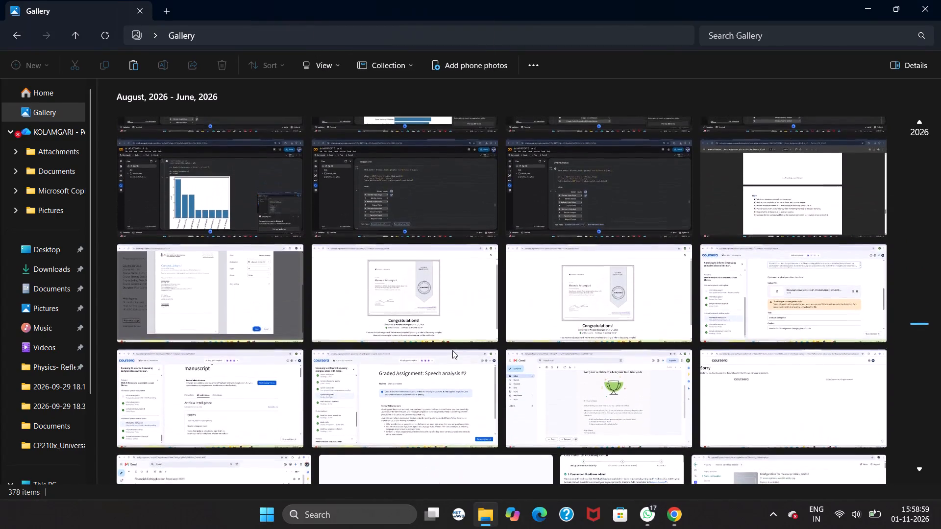
pyautogui.click(586, 322)
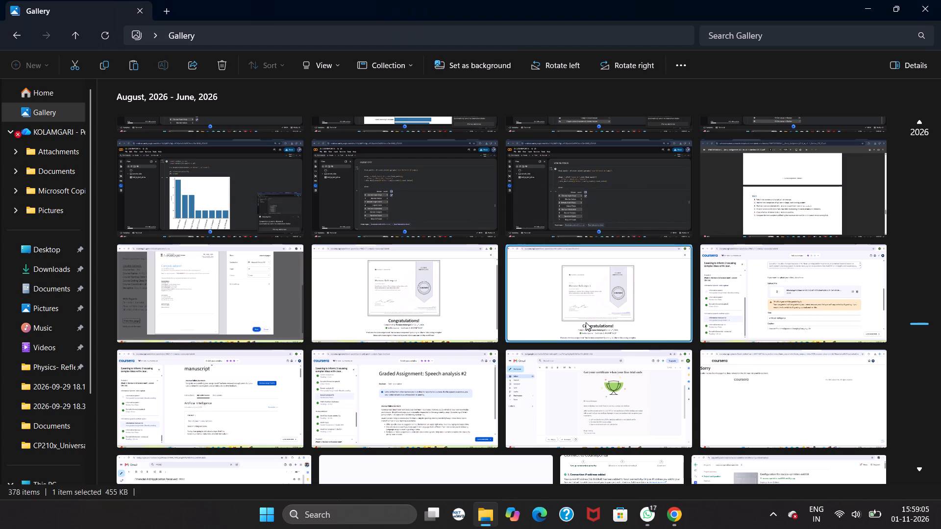
pyautogui.scroll(-5, 586, 322)
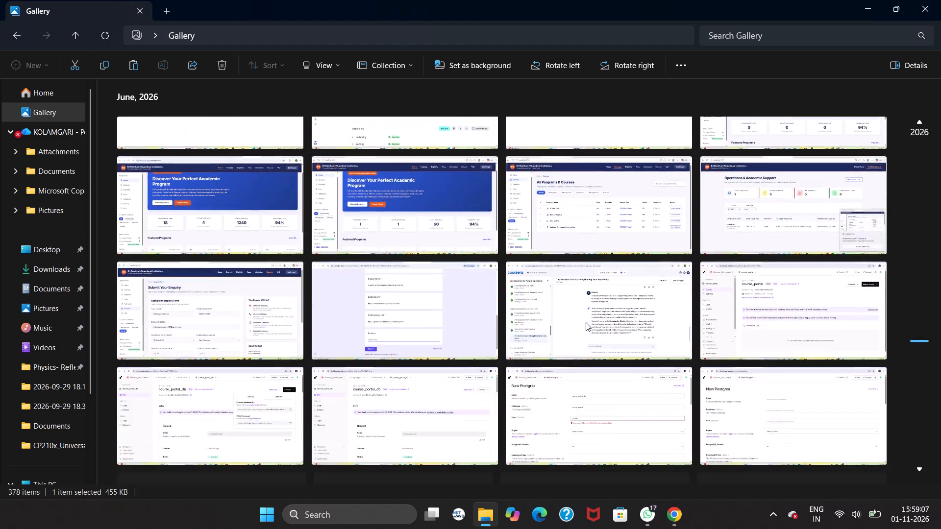
pyautogui.scroll(-5, 586, 322)
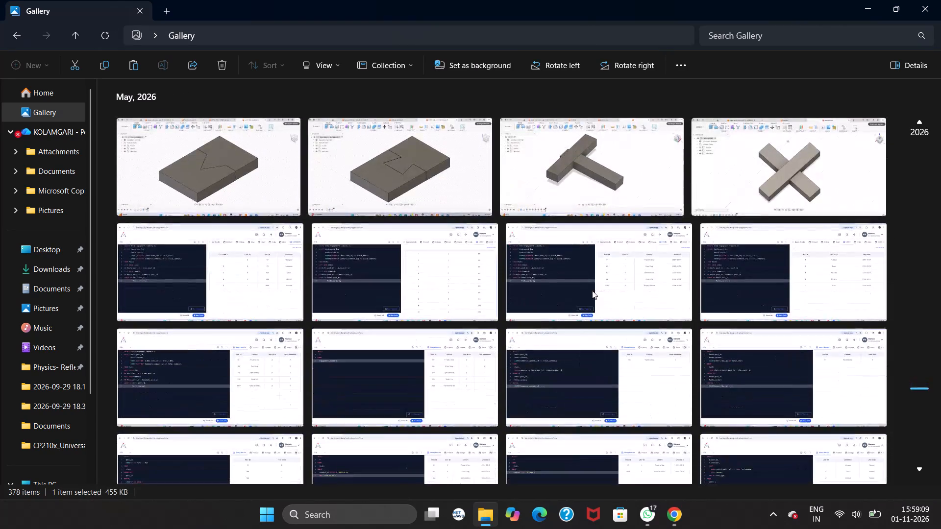
pyautogui.scroll(-1, 592, 290)
pyautogui.scroll(-4, 601, 150)
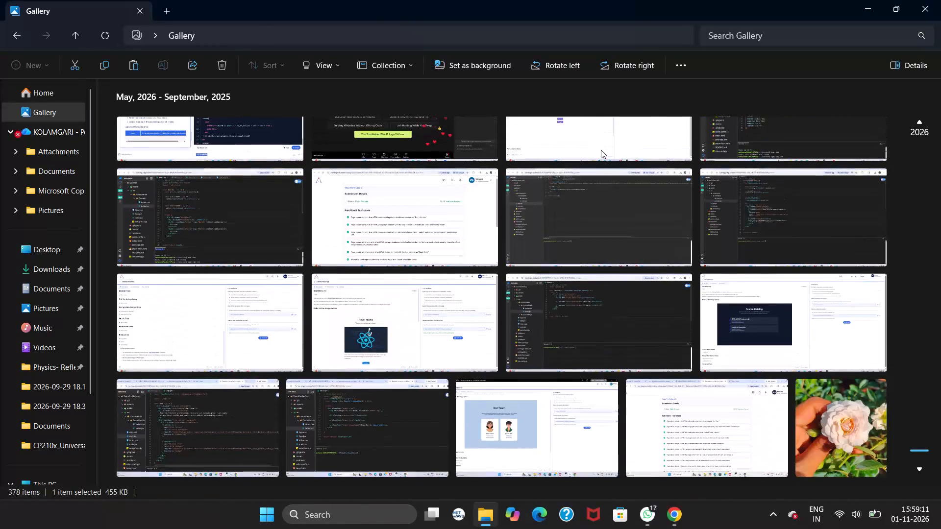
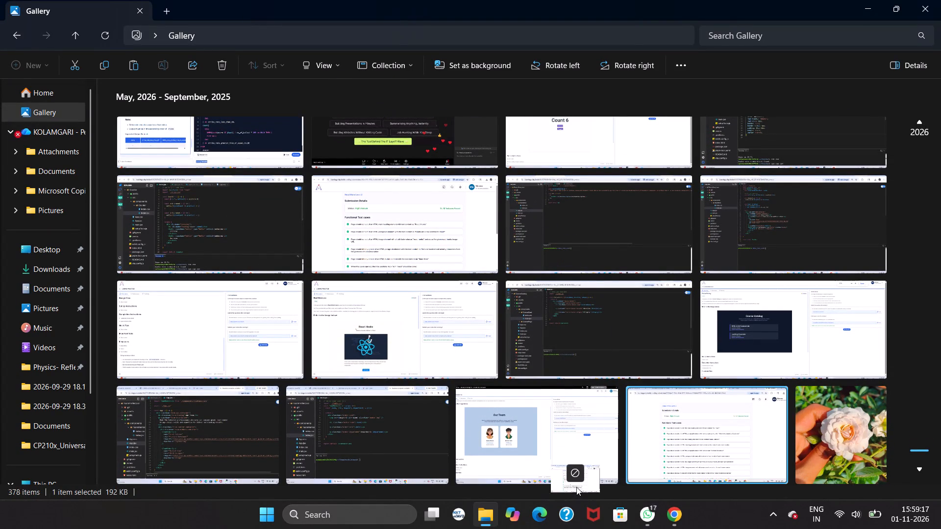
# Keep the Gallery collection on Show all and display its pictures as small icons.
pyautogui.moveTo(576, 487); pyautogui.dragTo(578, 483)
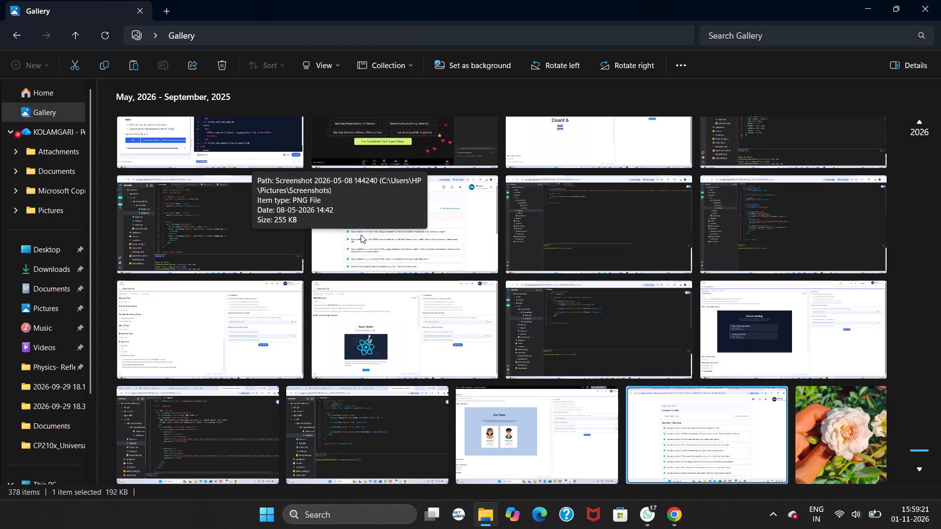
pyautogui.scroll(3, 361, 235)
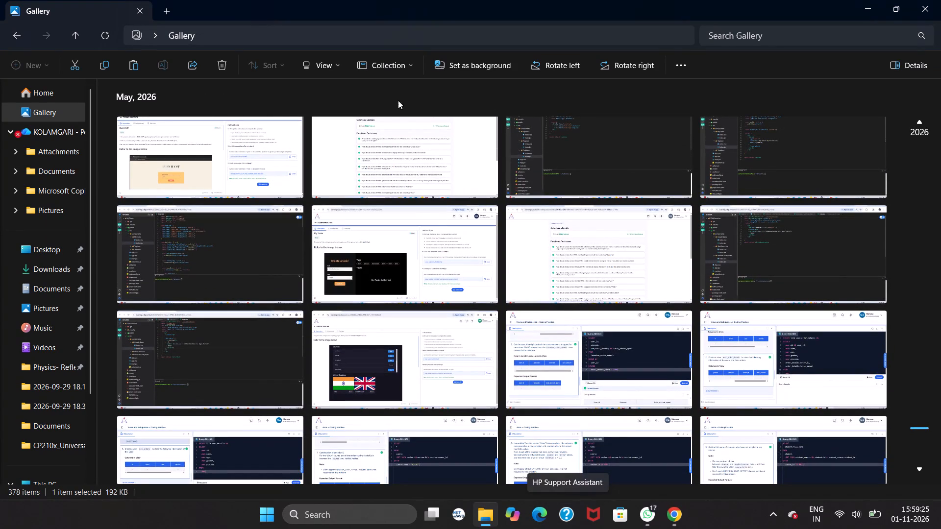
pyautogui.click(386, 61)
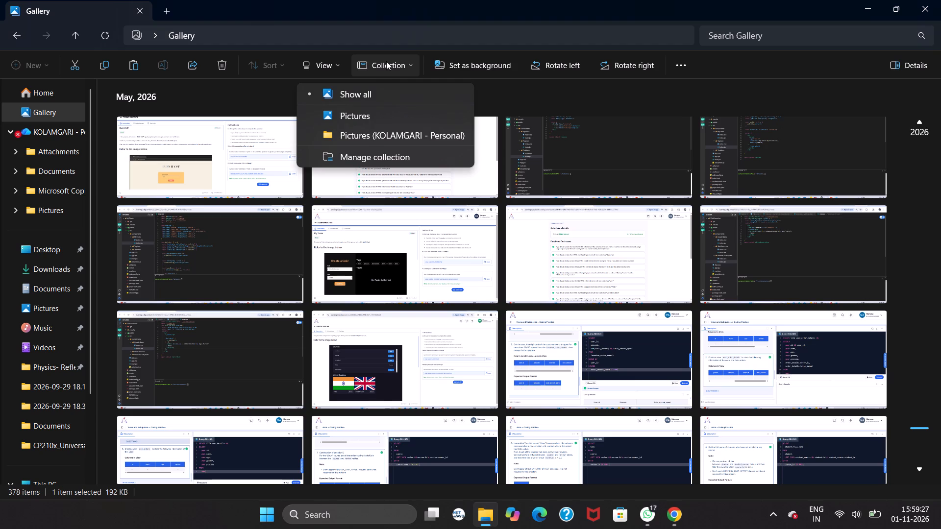
pyautogui.click(384, 89)
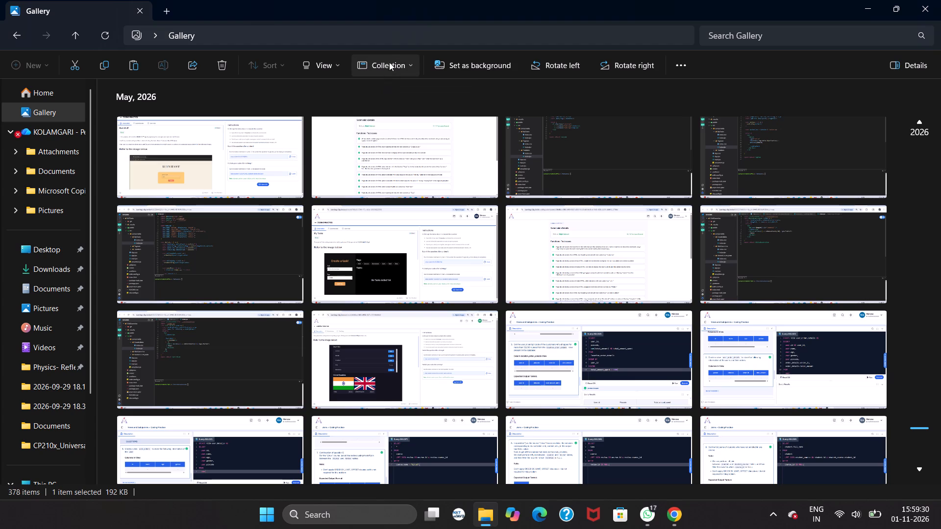
pyautogui.click(324, 64)
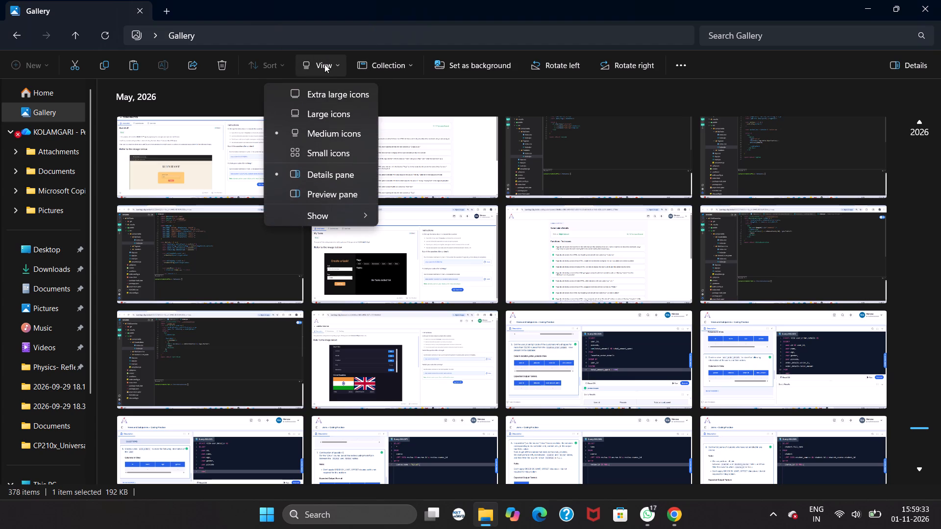
pyautogui.click(319, 149)
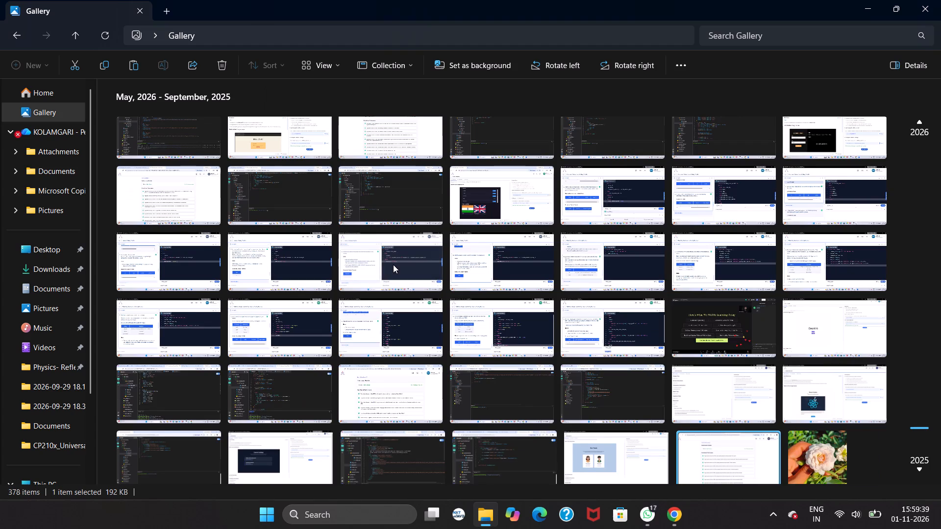
# Look through the Gallery from the September 2025 end up to the newest November 2026 screenshots.
pyautogui.scroll(-1, 393, 264)
pyautogui.scroll(-1, 524, 528)
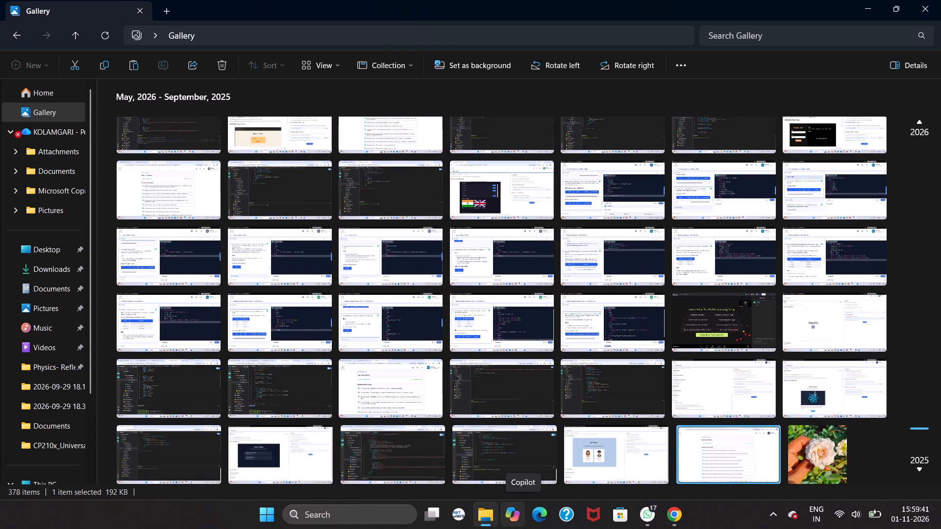
pyautogui.scroll(1, 524, 528)
pyautogui.scroll(-1, 455, 265)
pyautogui.scroll(2, 455, 265)
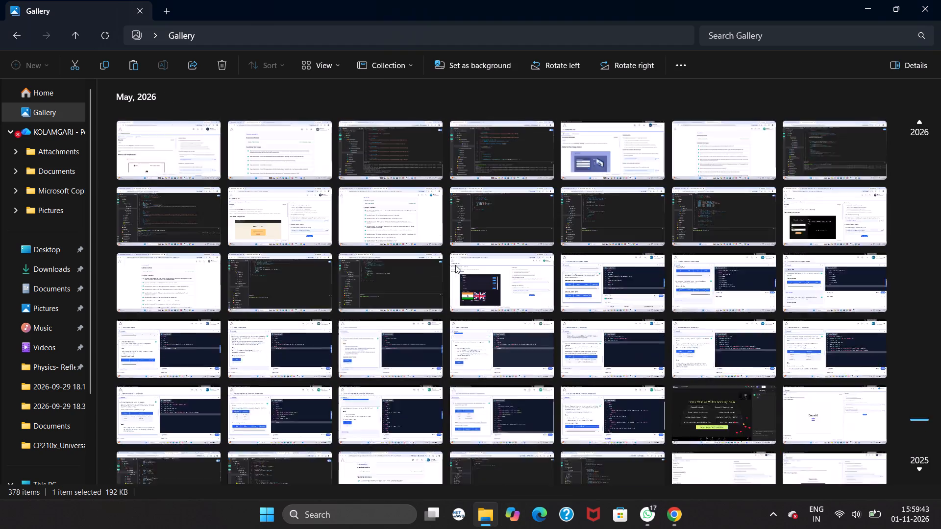
pyautogui.scroll(1, 455, 265)
pyautogui.scroll(3, 594, 528)
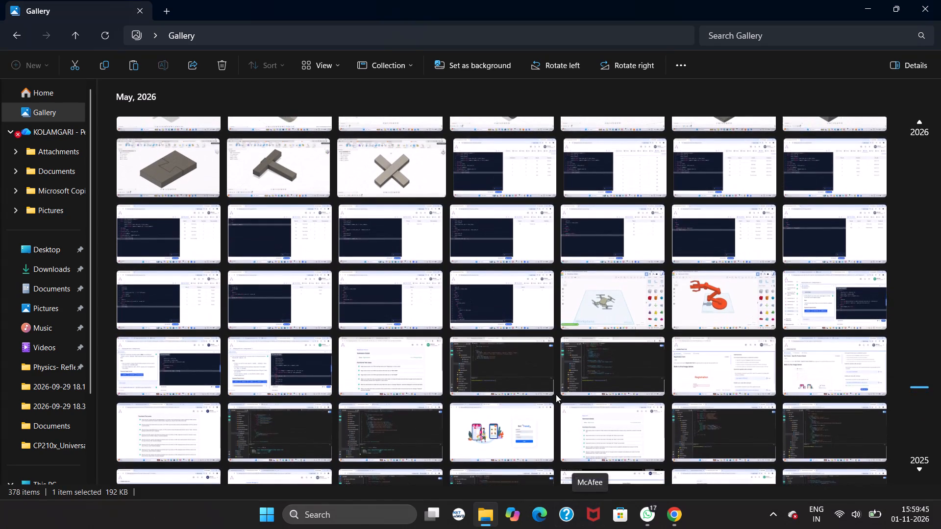
pyautogui.scroll(5, 442, 245)
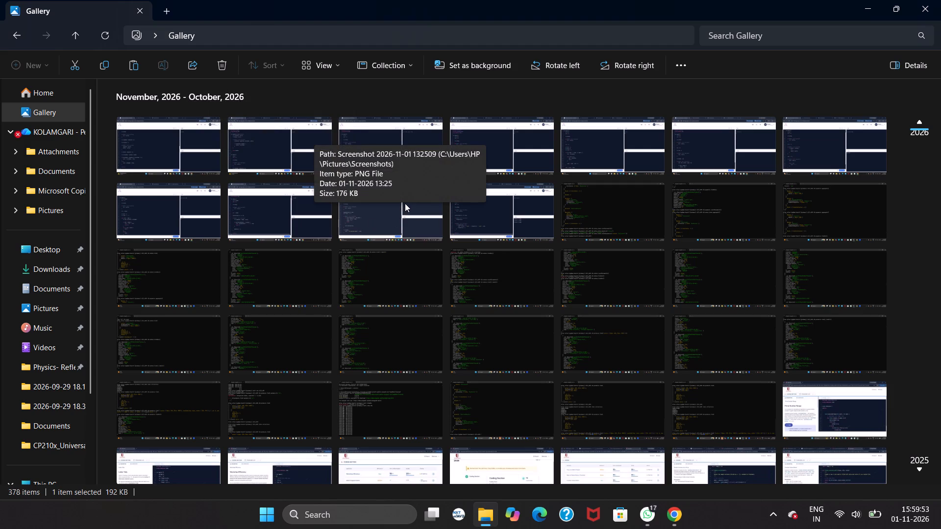
# View the newest screenshot from 1 November 2026 at larger size, and close it.
pyautogui.click(136, 142)
pyautogui.moveTo(136, 142); pyautogui.dragTo(415, 307)
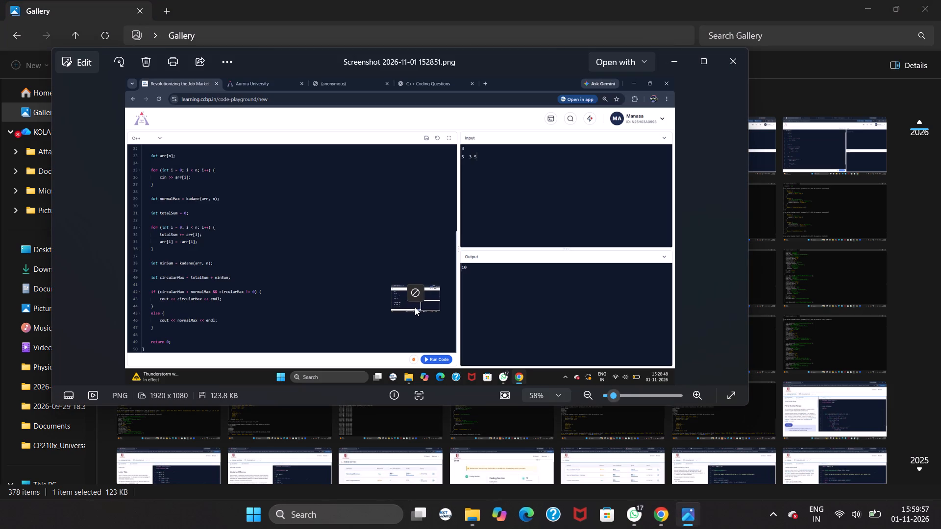
pyautogui.moveTo(415, 307); pyautogui.dragTo(736, 70)
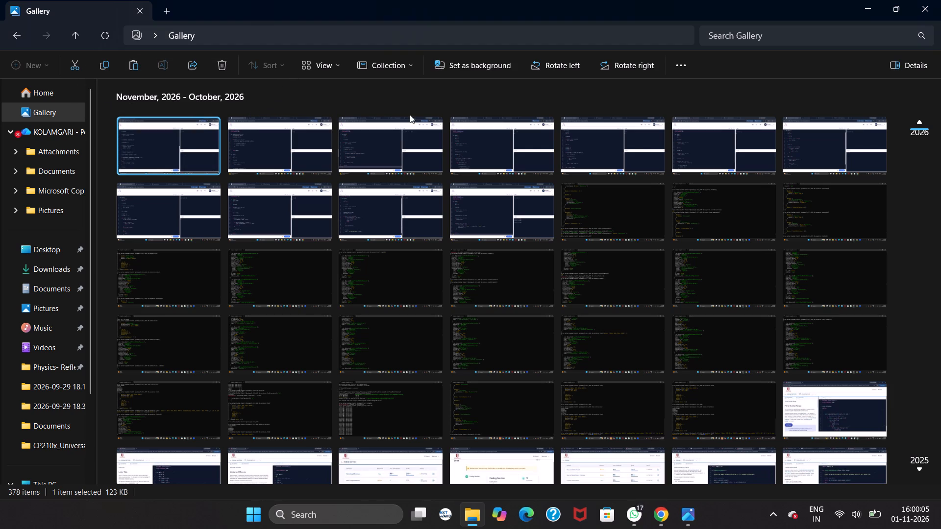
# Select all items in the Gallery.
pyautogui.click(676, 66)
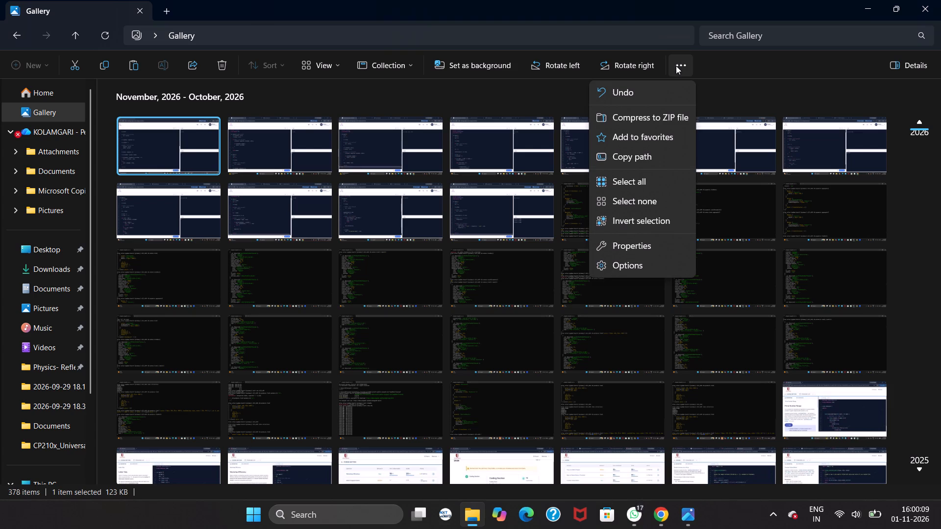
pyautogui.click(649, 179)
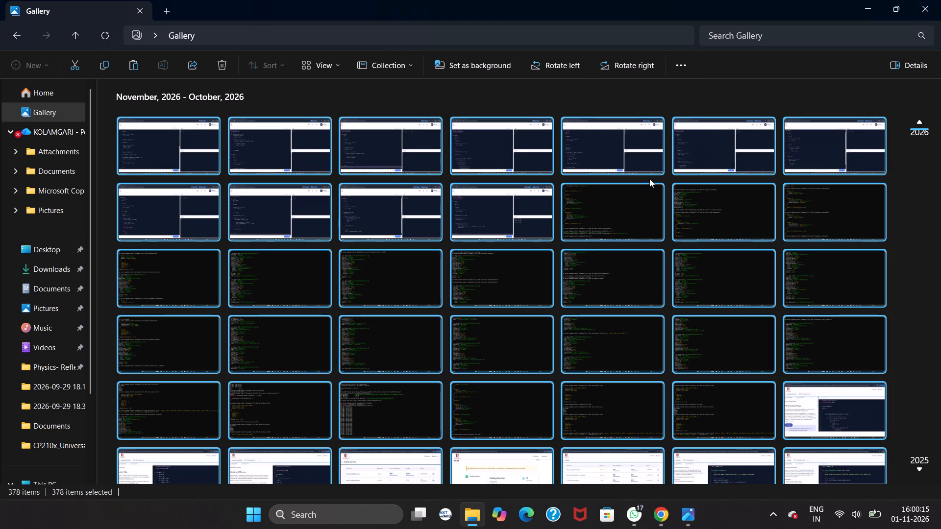
# Look through the selected Gallery items from November 2026 back to the May 2026 screenshots.
pyautogui.scroll(-3, 491, 213)
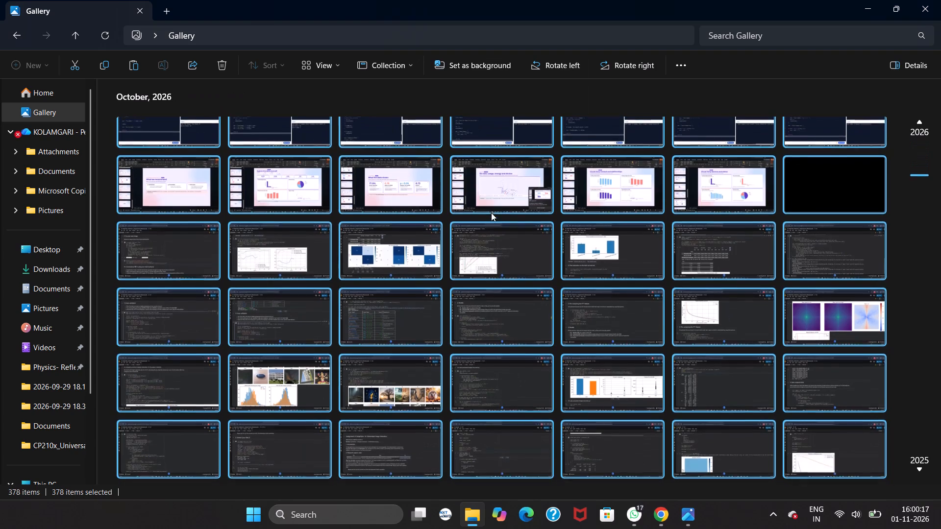
pyautogui.scroll(-1, 491, 213)
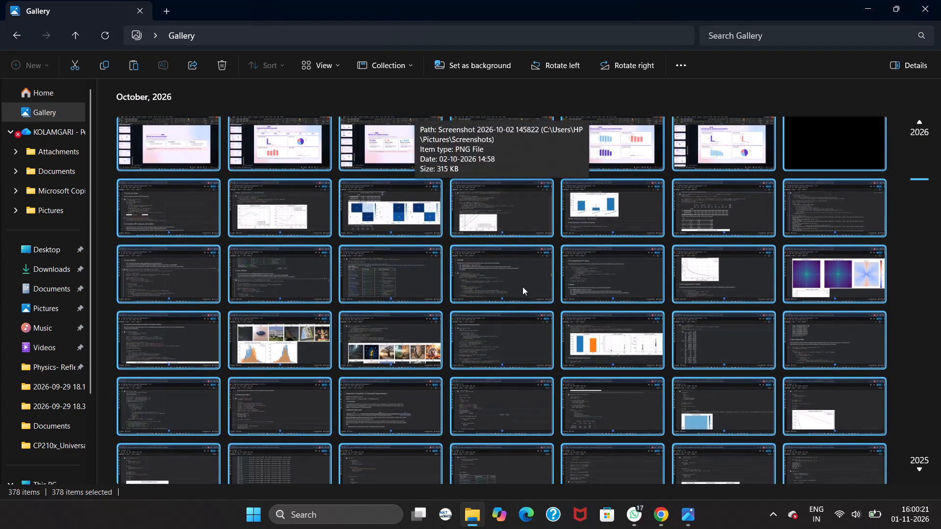
pyautogui.scroll(-3, 527, 355)
pyautogui.scroll(-1, 518, 298)
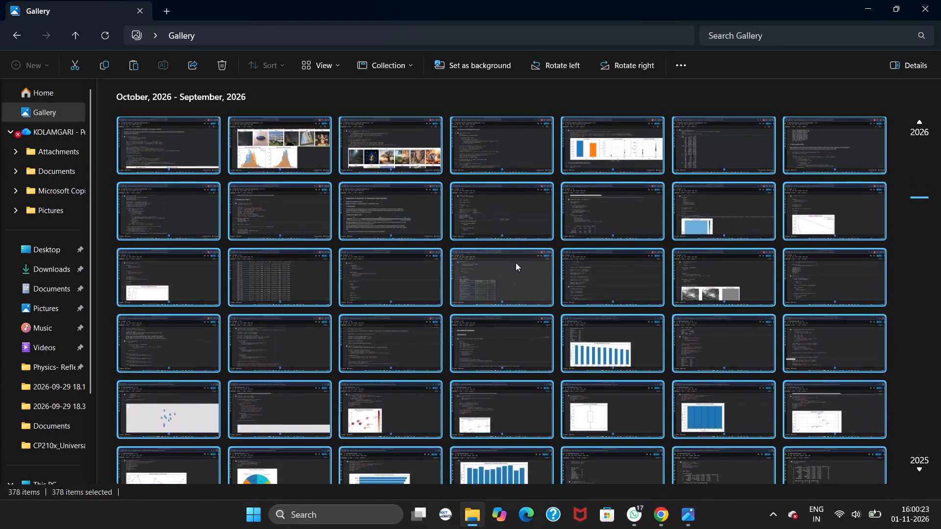
pyautogui.scroll(-2, 514, 242)
pyautogui.scroll(-2, 509, 196)
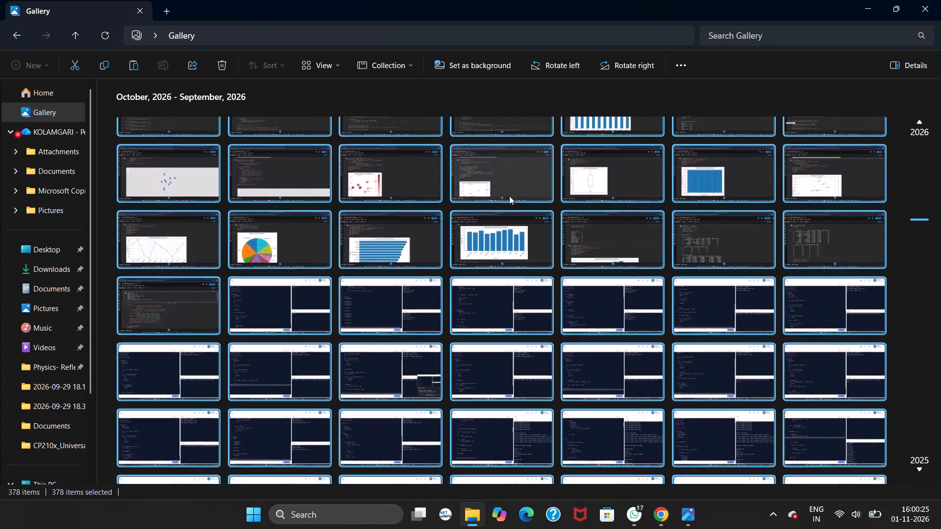
pyautogui.scroll(-5, 523, 135)
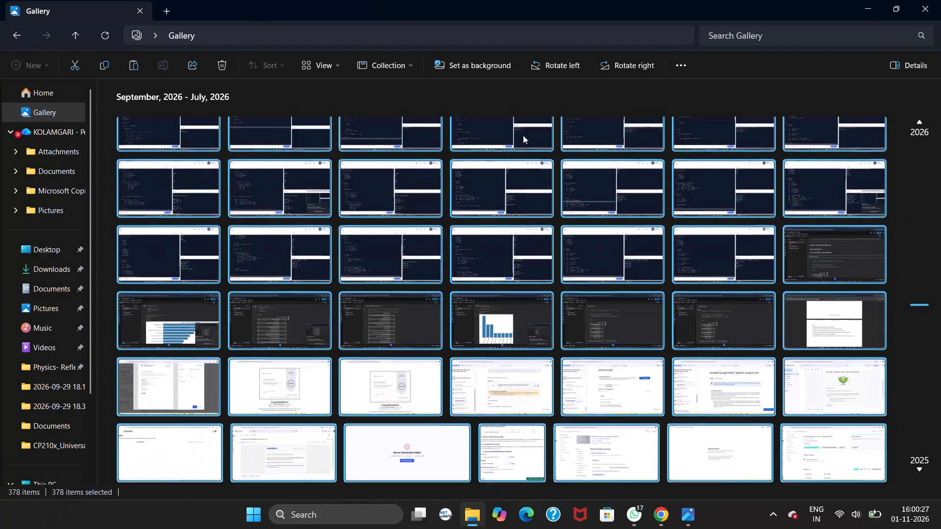
pyautogui.scroll(-4, 530, 114)
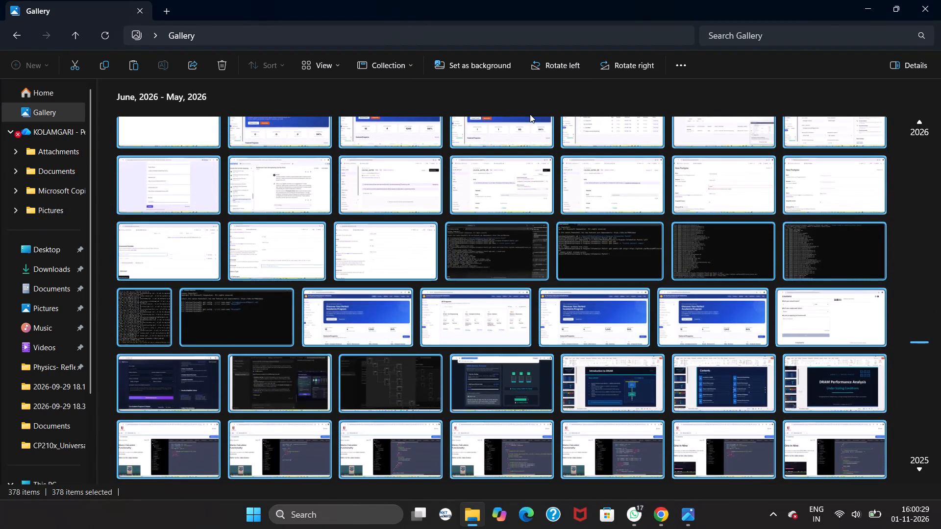
pyautogui.scroll(-1, 530, 114)
pyautogui.scroll(2, 365, 259)
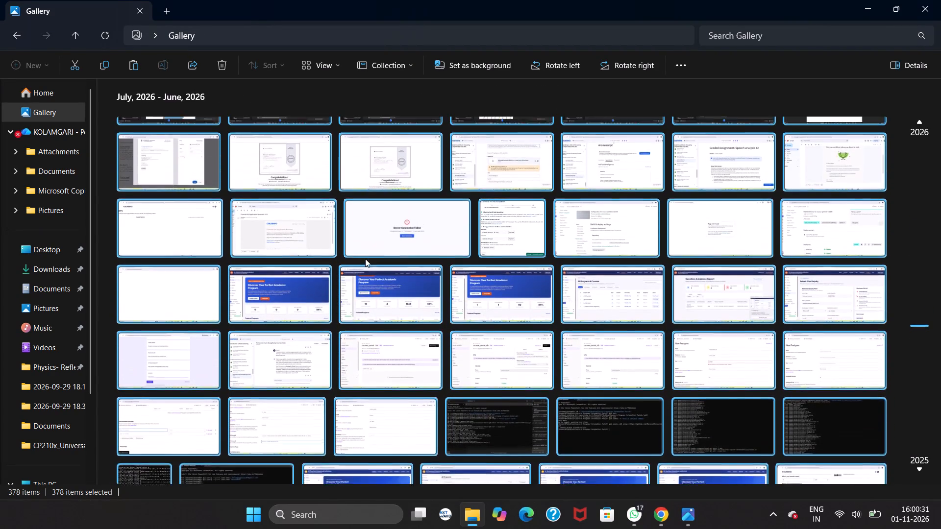
pyautogui.scroll(1, 365, 259)
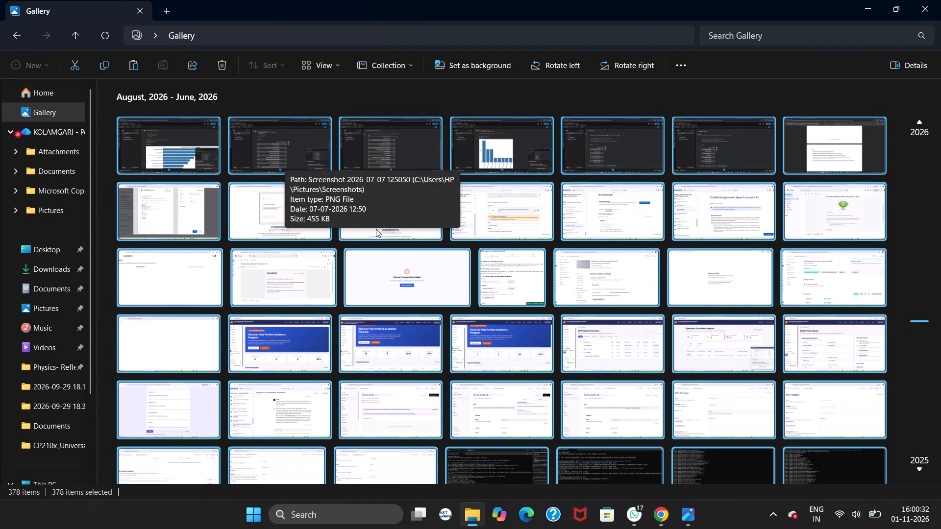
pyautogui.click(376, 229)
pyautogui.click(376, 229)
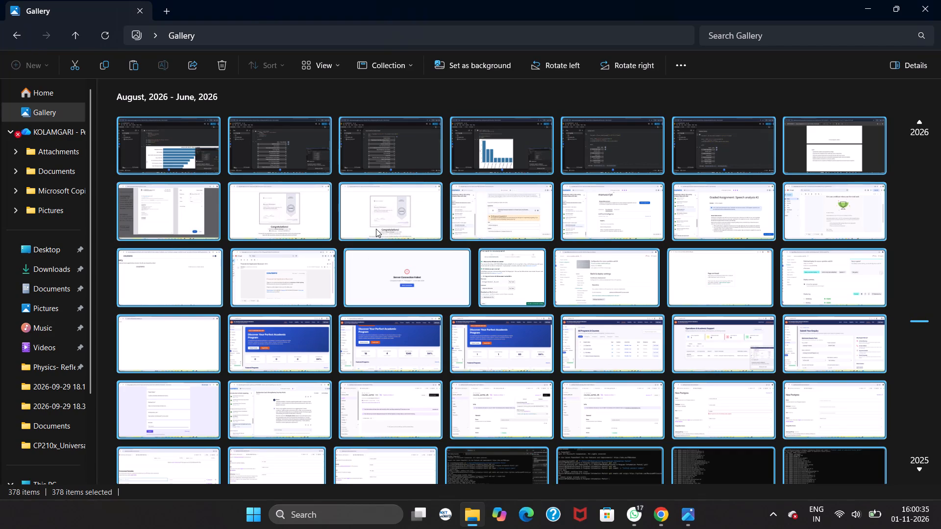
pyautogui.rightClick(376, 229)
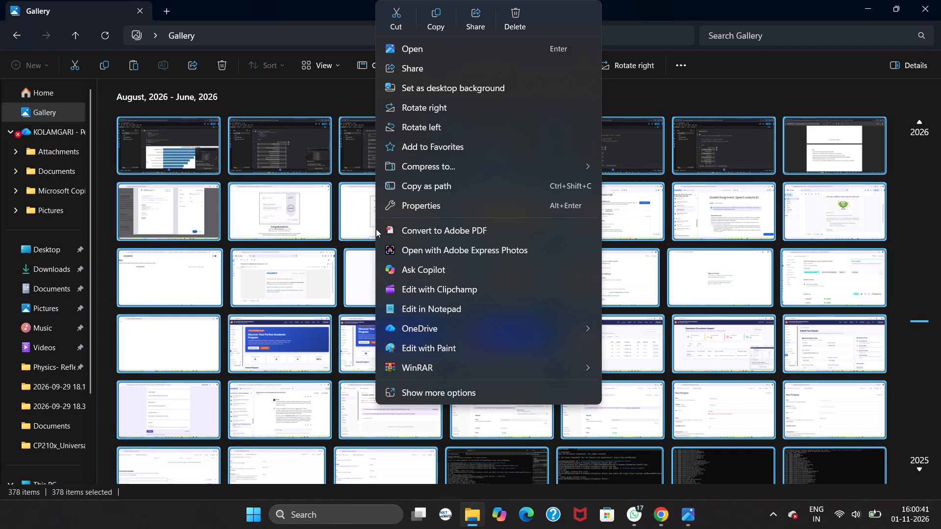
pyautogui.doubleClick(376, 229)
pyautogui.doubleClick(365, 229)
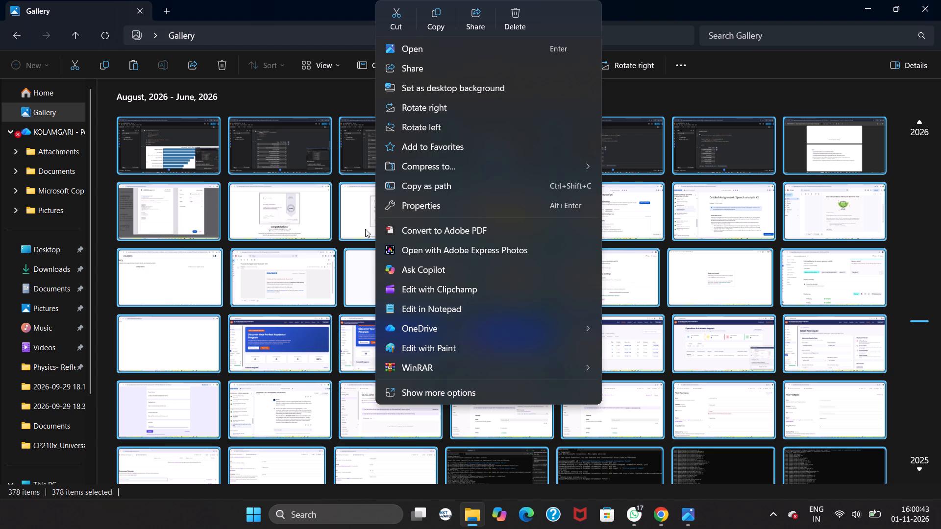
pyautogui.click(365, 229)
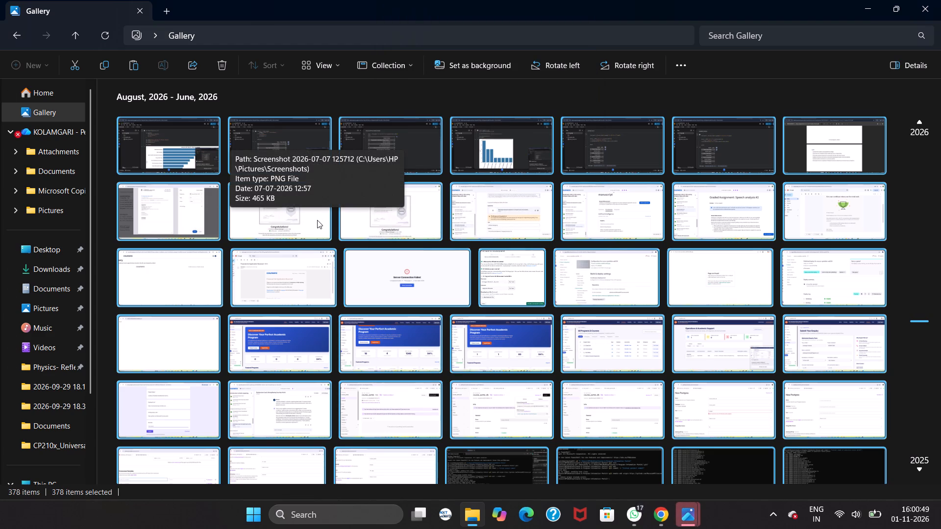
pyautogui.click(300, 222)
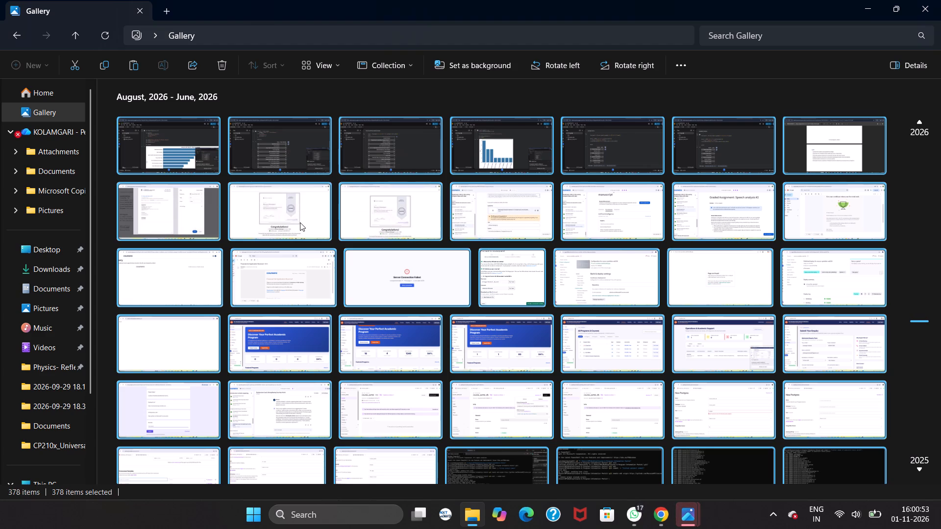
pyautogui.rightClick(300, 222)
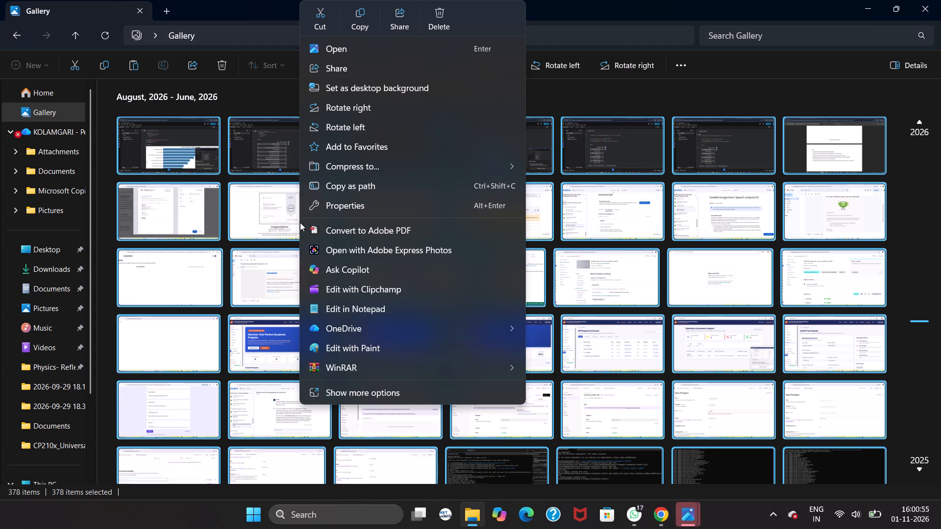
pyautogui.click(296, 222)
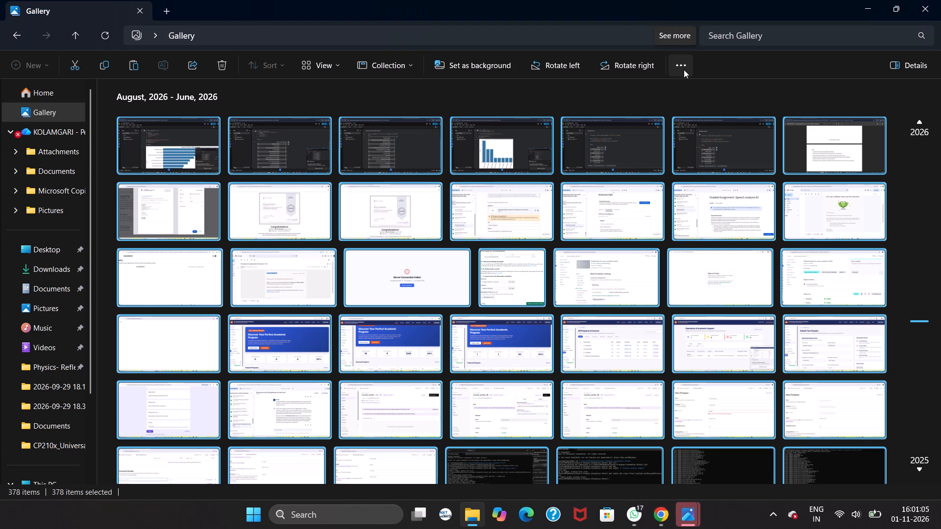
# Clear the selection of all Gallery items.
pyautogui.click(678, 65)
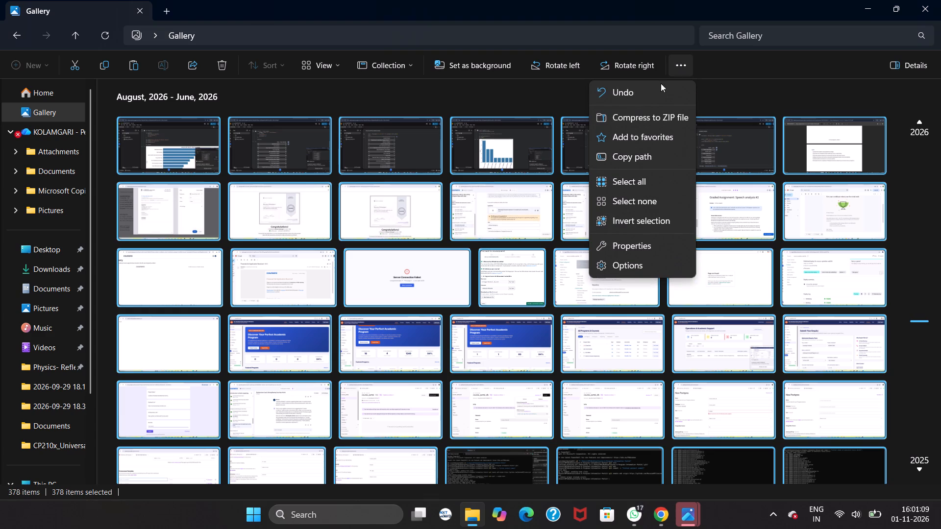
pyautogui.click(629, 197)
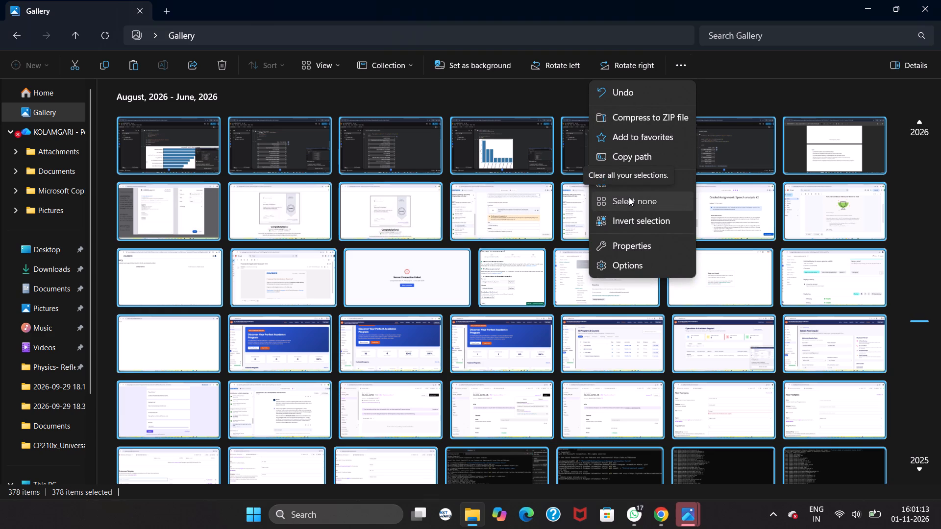
# Return to the newest November 2026 screenshots in the Gallery.
pyautogui.scroll(2, 517, 247)
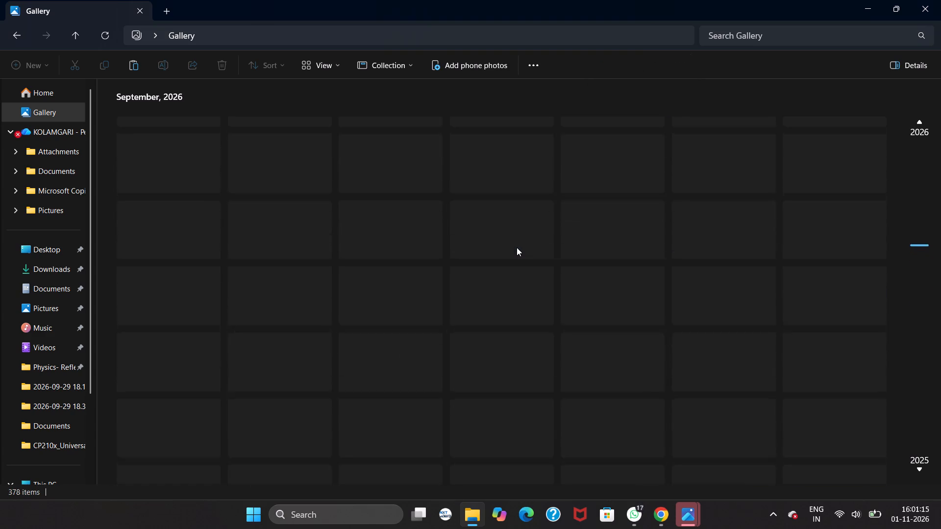
pyautogui.scroll(2, 744, 528)
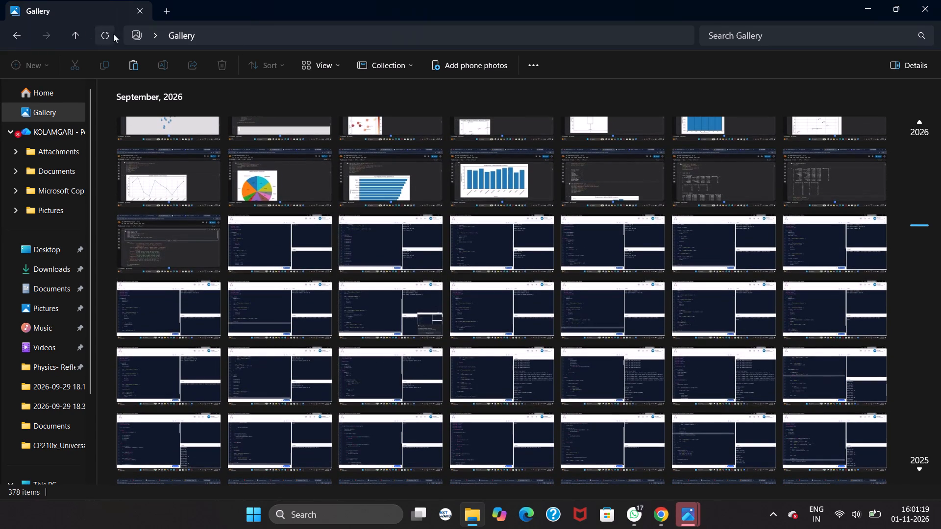
pyautogui.click(131, 34)
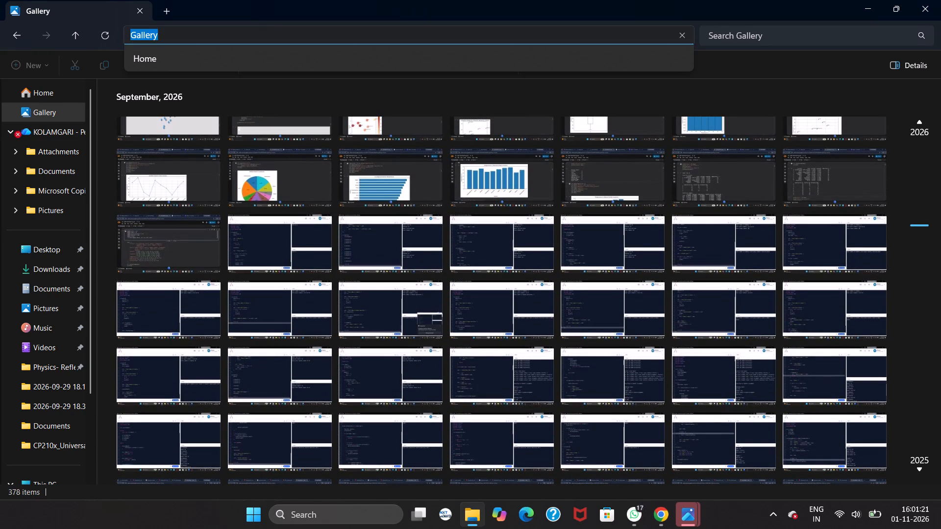
pyautogui.scroll(2, 368, 188)
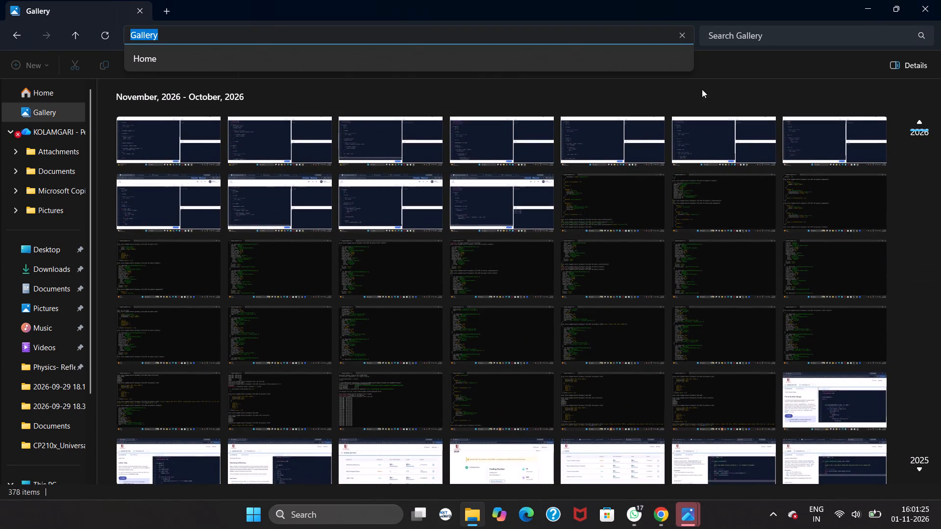
# Leave the Gallery and return to the Documents folder.
pyautogui.click(683, 30)
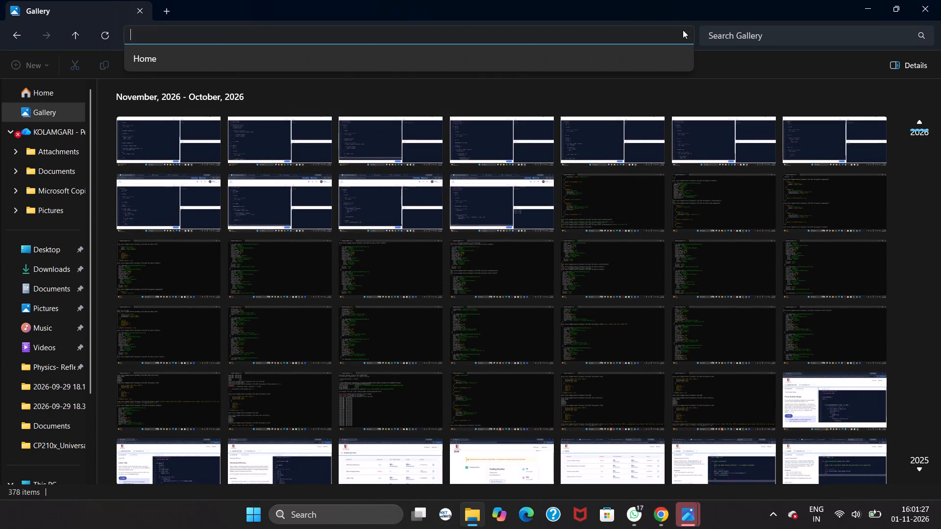
pyautogui.click(683, 30)
pyautogui.click(17, 34)
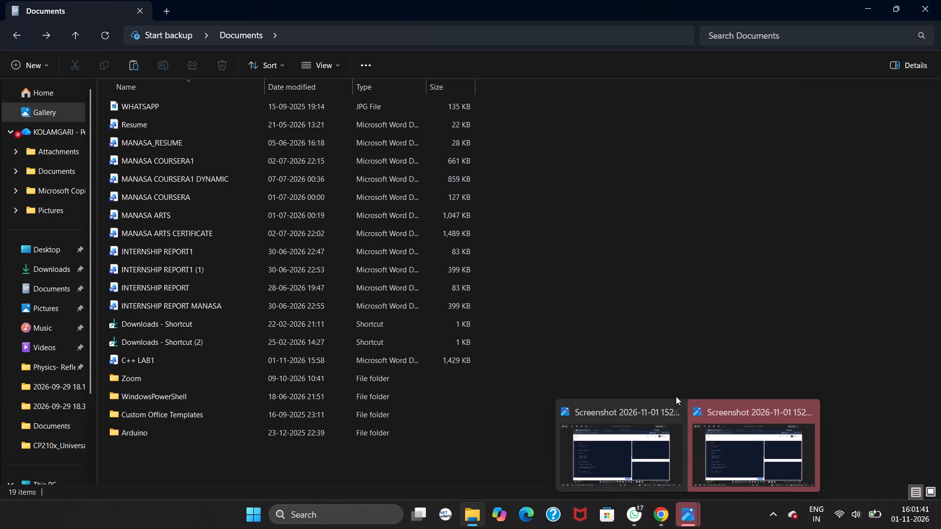
# Close both open screenshot viewer windows.
pyautogui.click(675, 411)
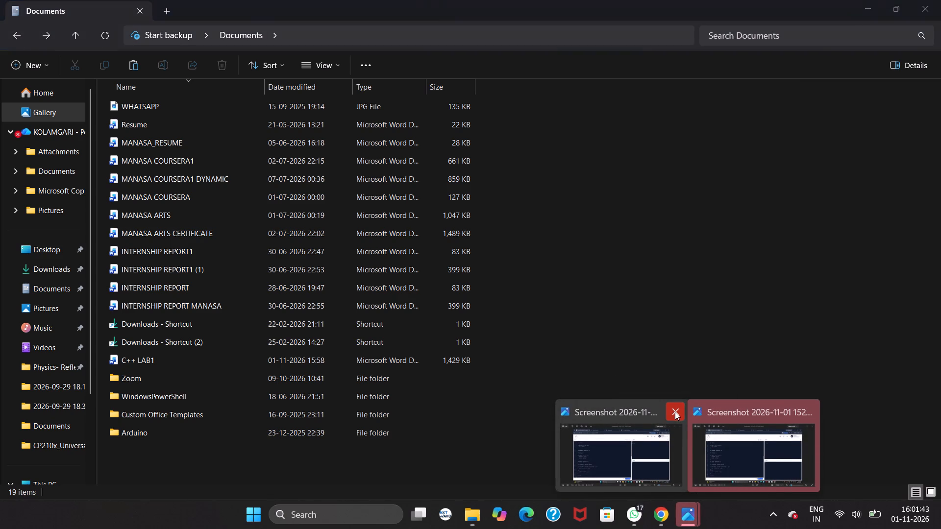
pyautogui.click(740, 402)
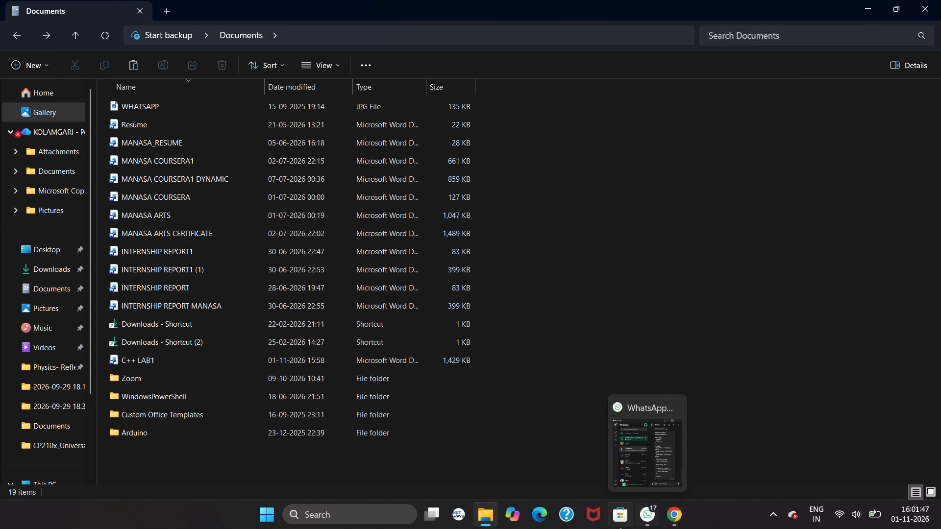
# Switch to Chrome and open the file selection of the iLovePDF Word to PDF converter.
pyautogui.click(668, 515)
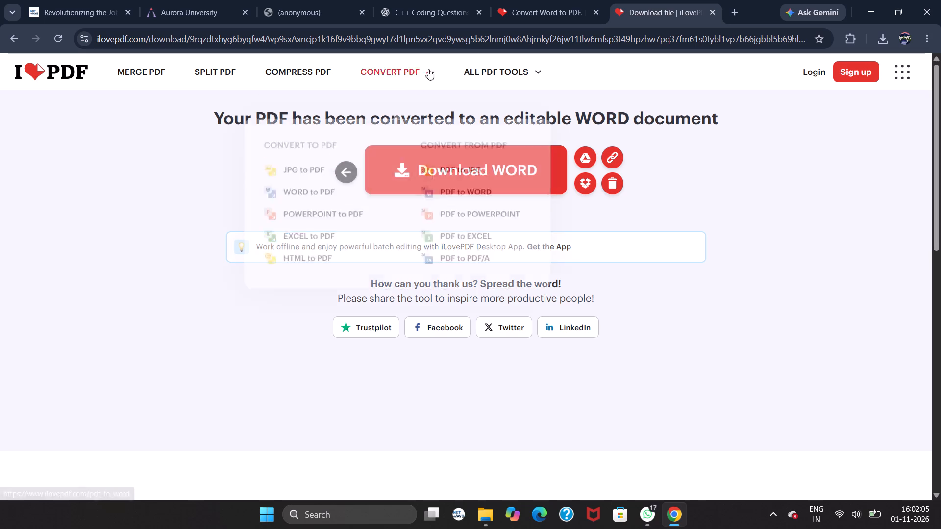
pyautogui.click(532, 21)
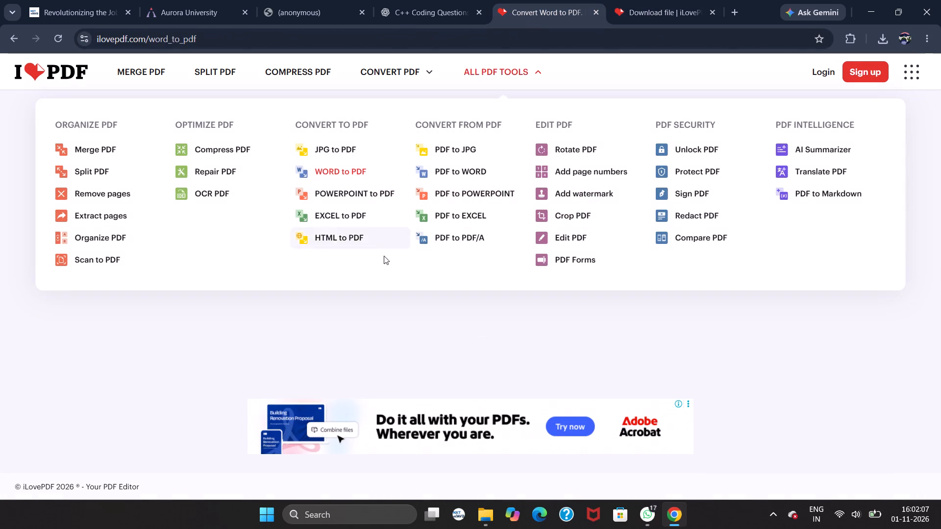
pyautogui.click(471, 182)
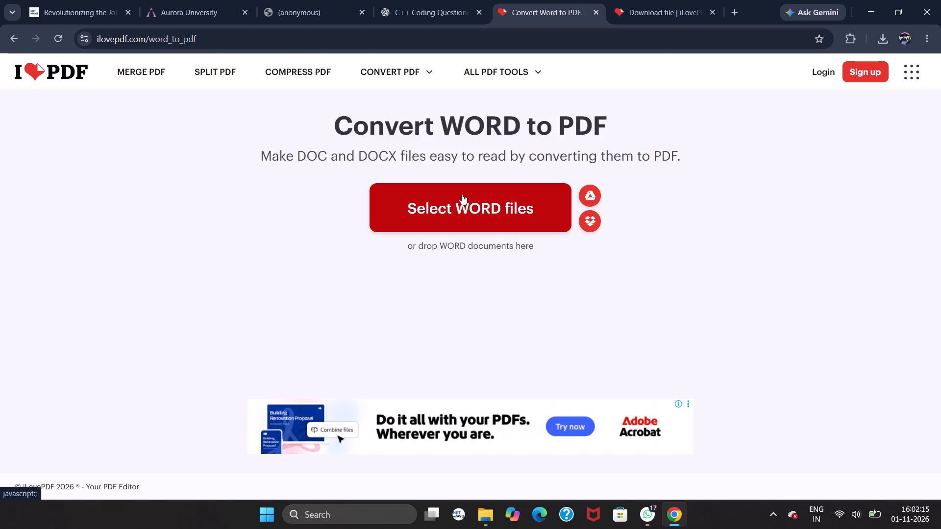
pyautogui.click(462, 194)
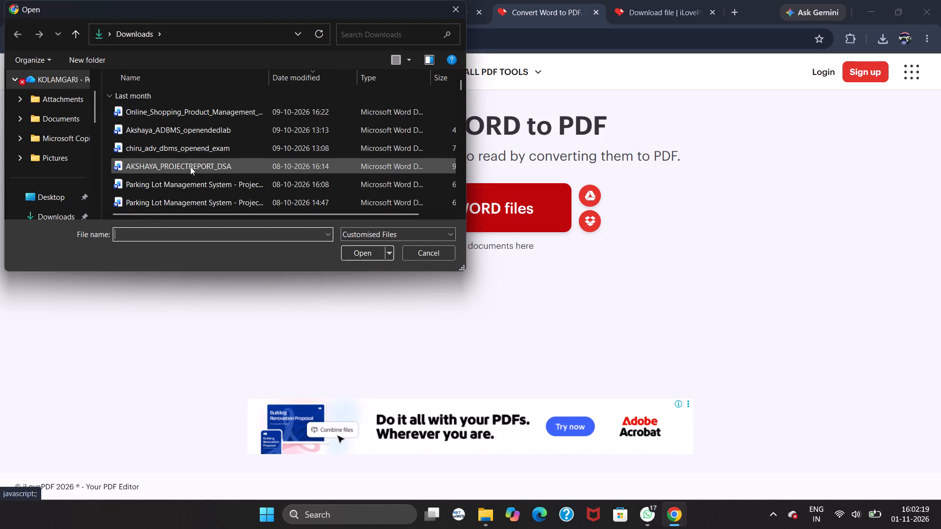
# Look through the Word files in the Downloads folder for the C++ lab document.
pyautogui.scroll(-4, 190, 167)
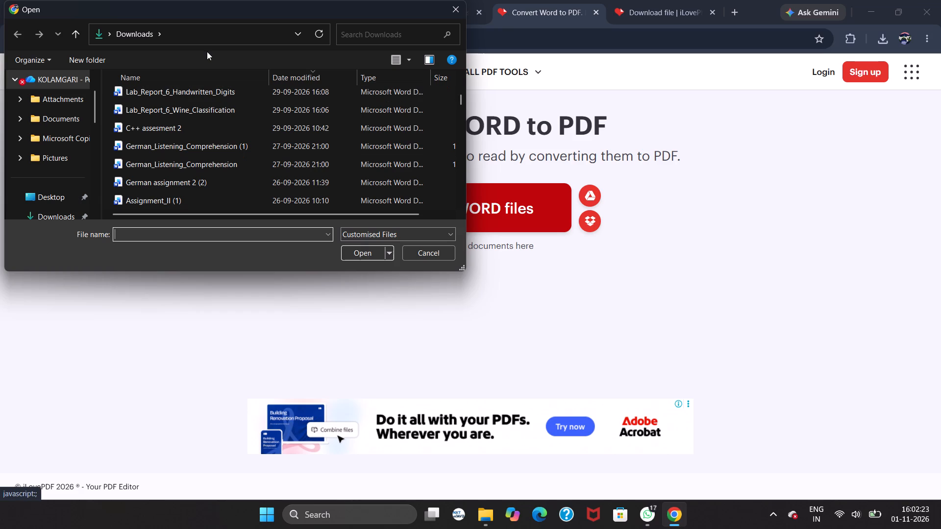
pyautogui.scroll(-4, 188, 165)
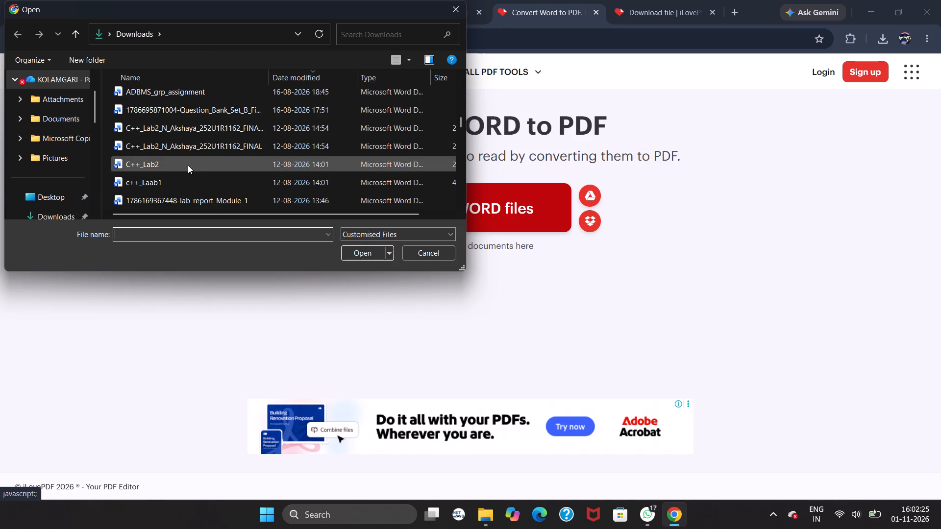
pyautogui.scroll(-2, 188, 165)
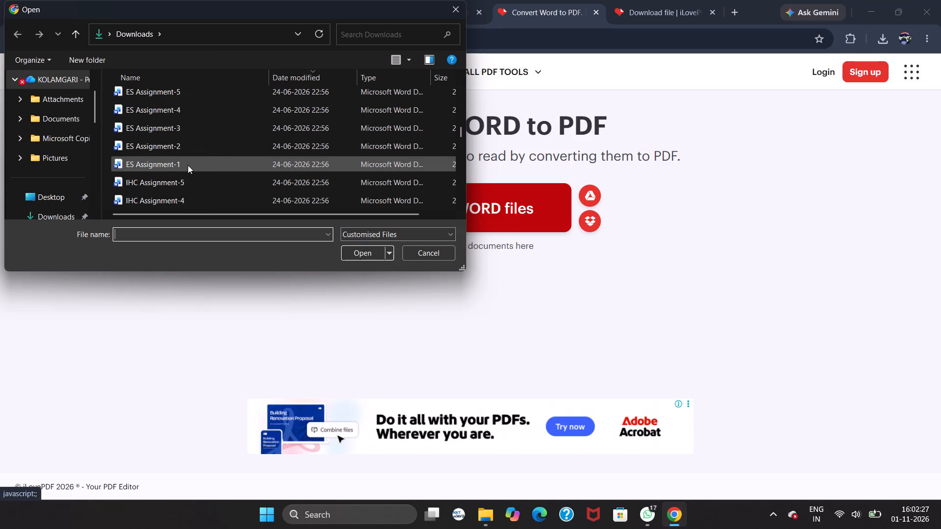
pyautogui.scroll(-1, 21, 163)
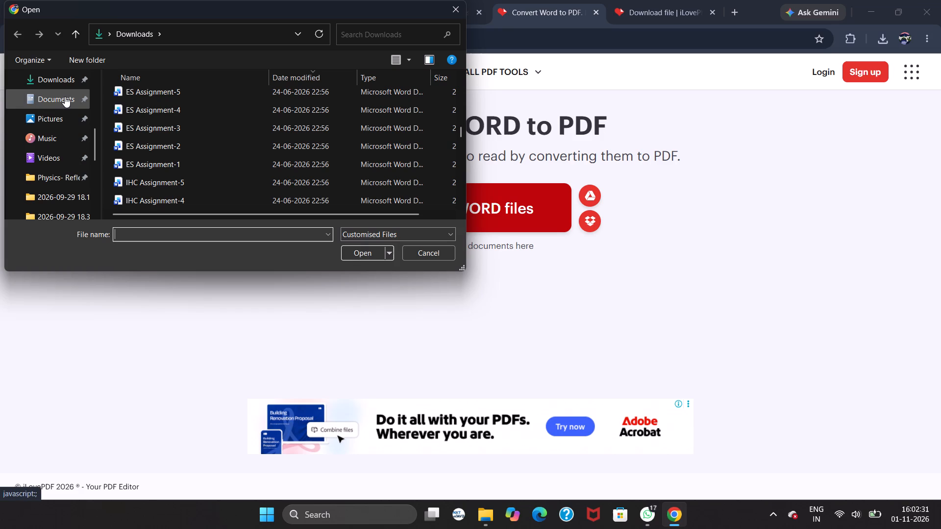
pyautogui.scroll(-1, 174, 139)
pyautogui.scroll(-1, 178, 95)
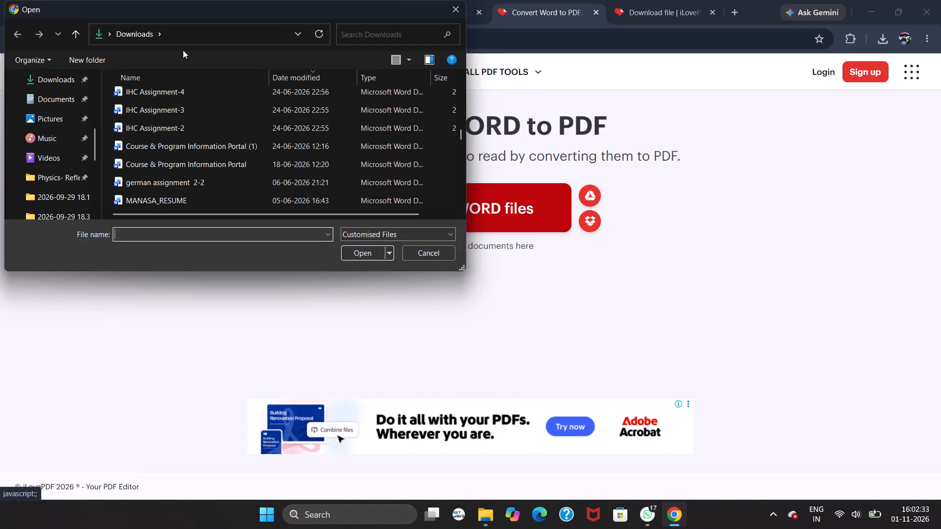
pyautogui.scroll(-3, 169, 183)
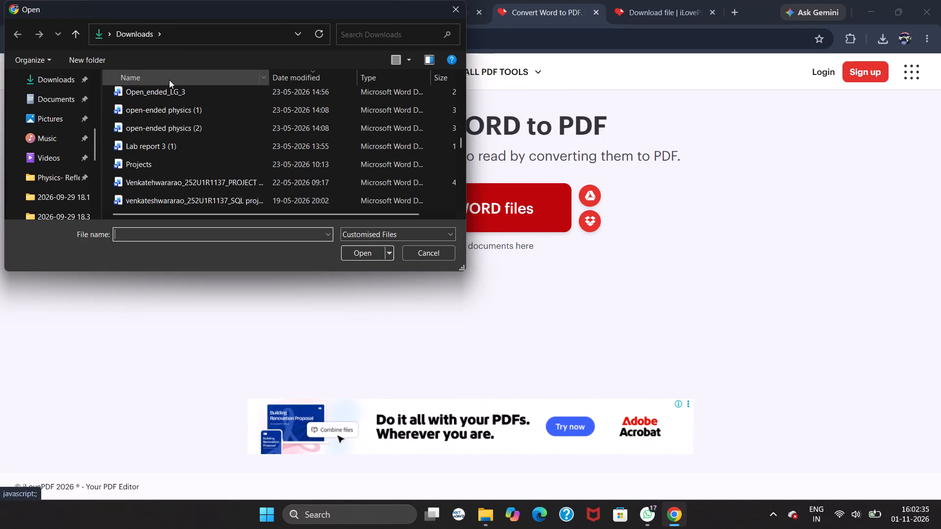
pyautogui.scroll(-3, 175, 183)
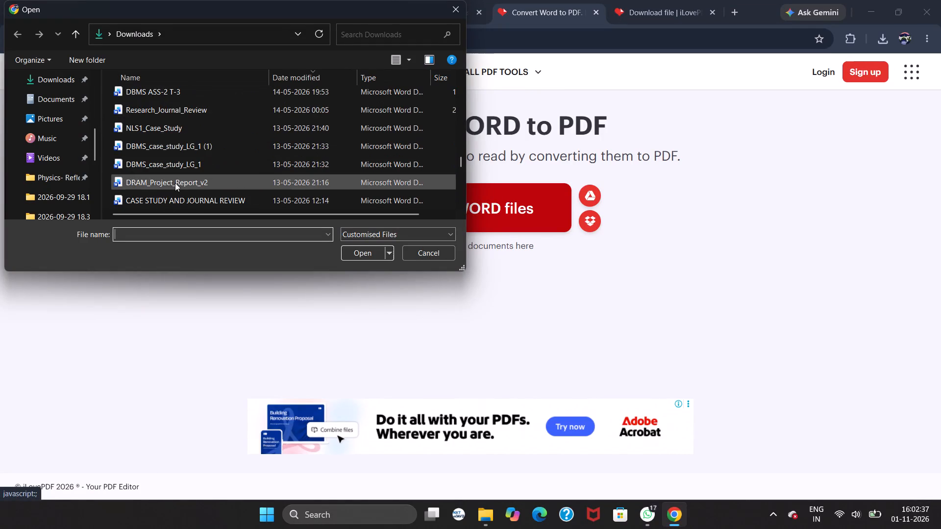
pyautogui.scroll(-1, 175, 183)
pyautogui.scroll(-2, 194, 116)
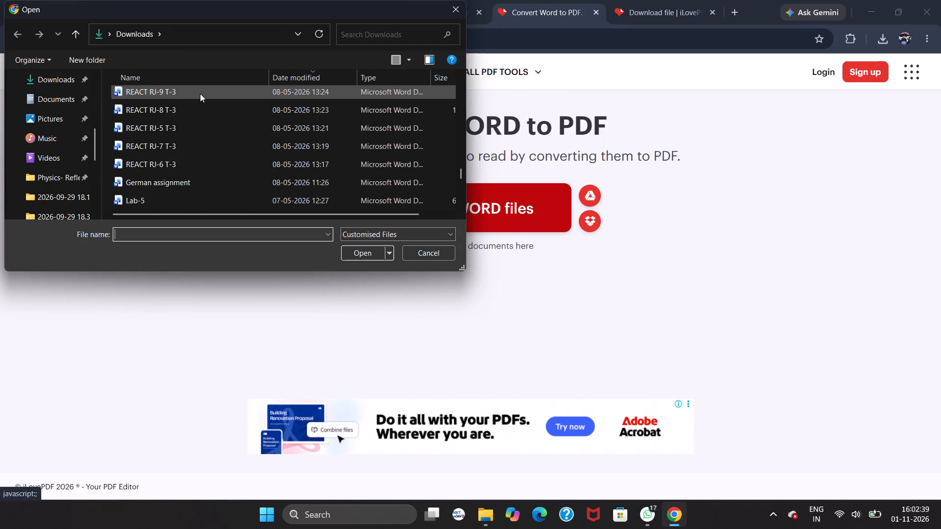
pyautogui.scroll(-1, 200, 94)
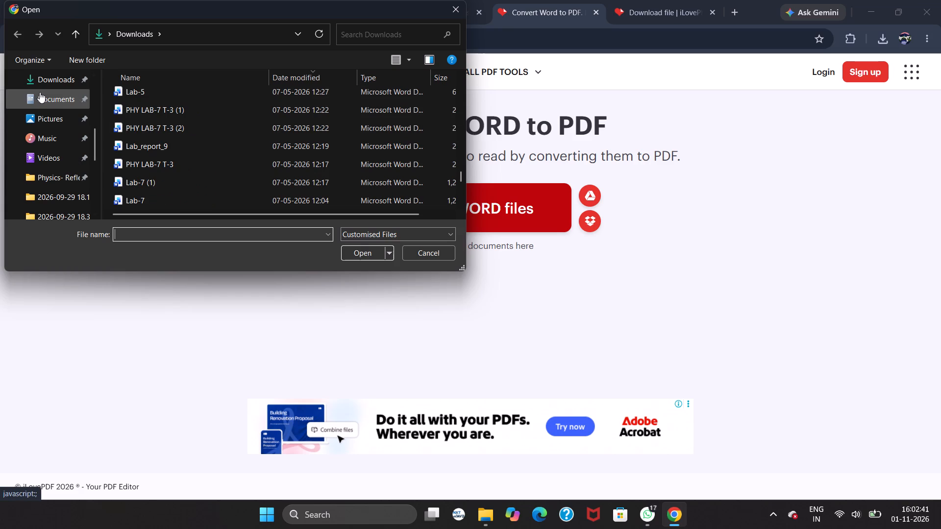
# Load the C++ LAB1 document from the Documents folder into the Word to PDF converter.
pyautogui.click(40, 92)
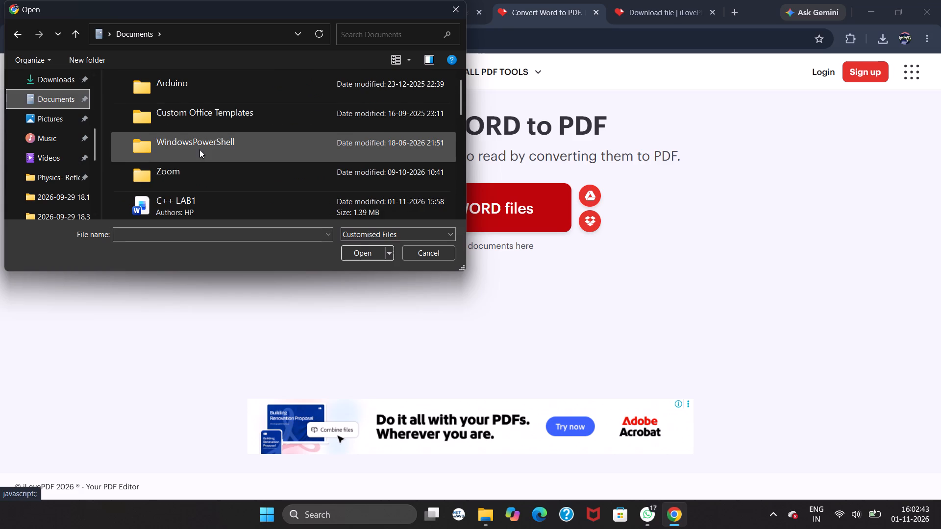
pyautogui.scroll(-3, 210, 101)
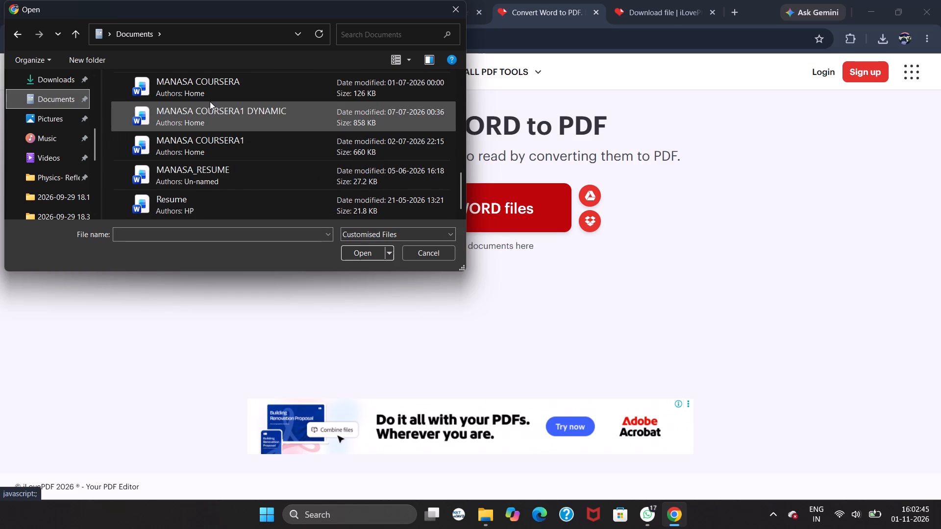
pyautogui.scroll(-1, 210, 101)
pyautogui.scroll(2, 199, 151)
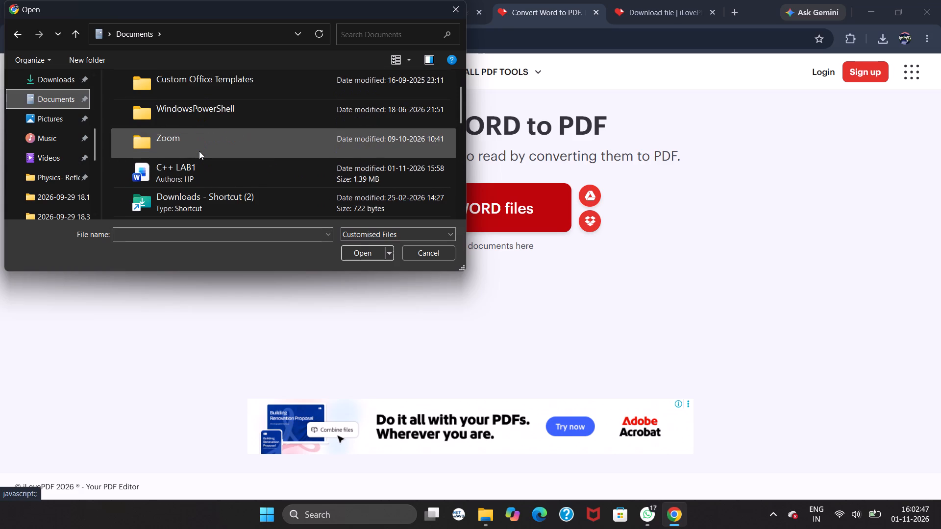
pyautogui.scroll(1, 199, 151)
pyautogui.click(193, 168)
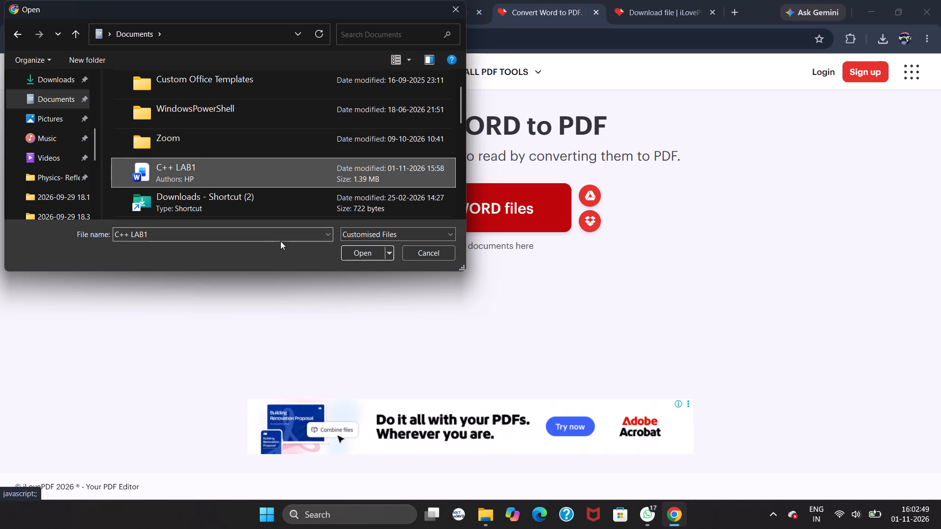
pyautogui.click(352, 251)
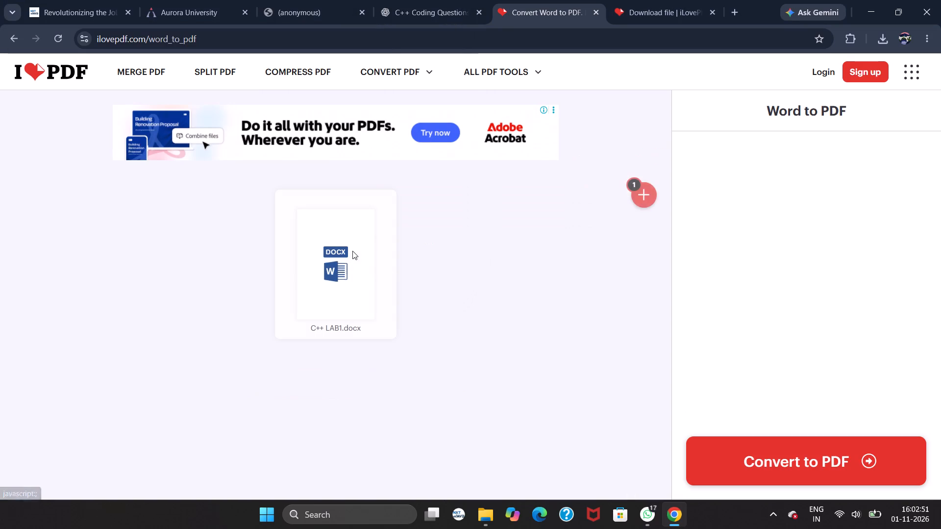
# Convert C++ LAB1.docx to PDF and download the converted file.
pyautogui.click(727, 436)
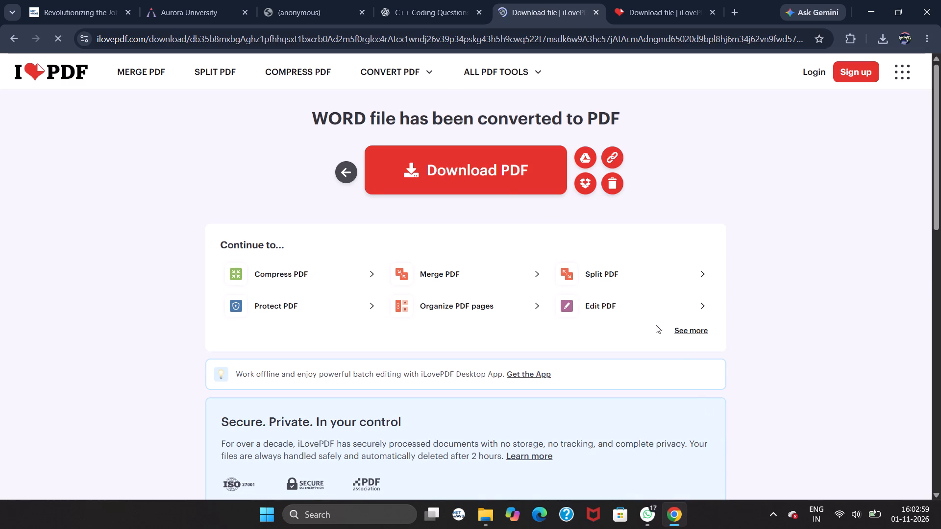
pyautogui.click(516, 175)
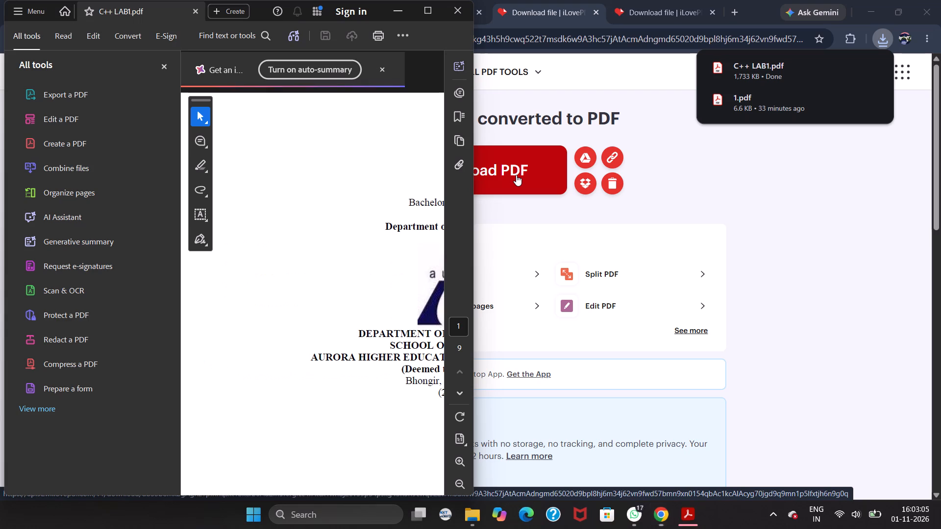
# Review the cover, certificate and first coding question pages of C++ LAB1.pdf in Acrobat, and close it.
pyautogui.click(424, 7)
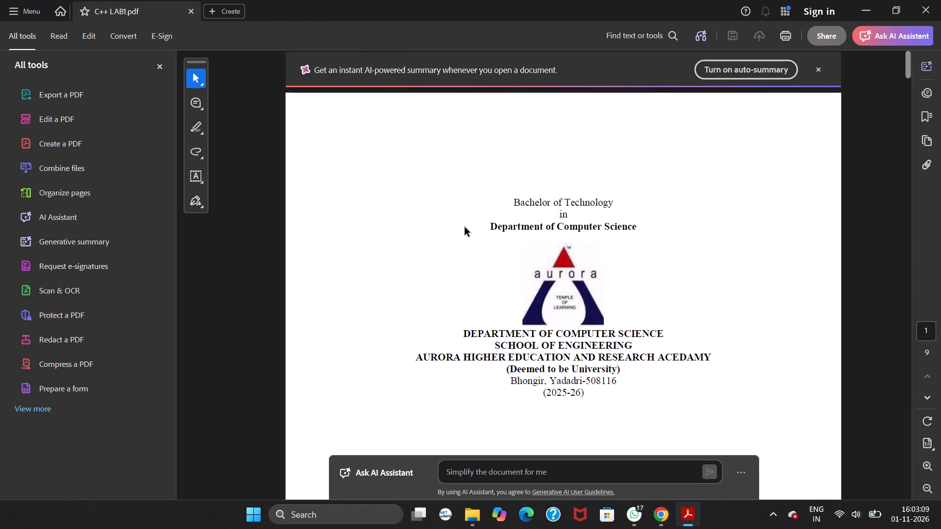
pyautogui.scroll(-5, 465, 227)
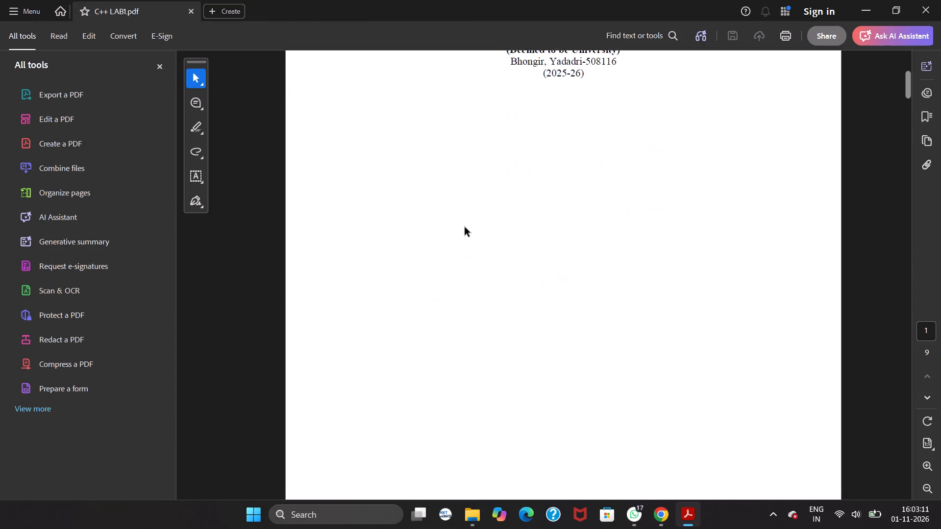
pyautogui.scroll(-4, 465, 227)
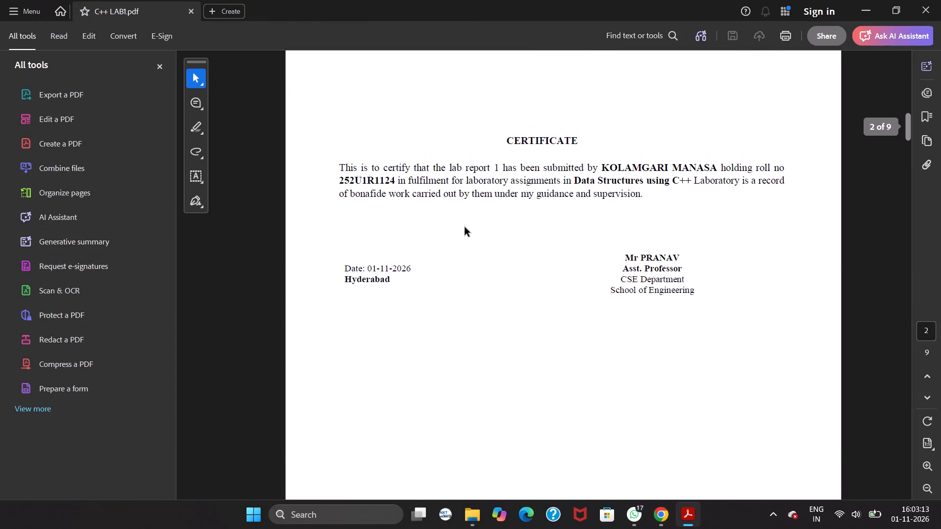
pyautogui.scroll(-1, 465, 227)
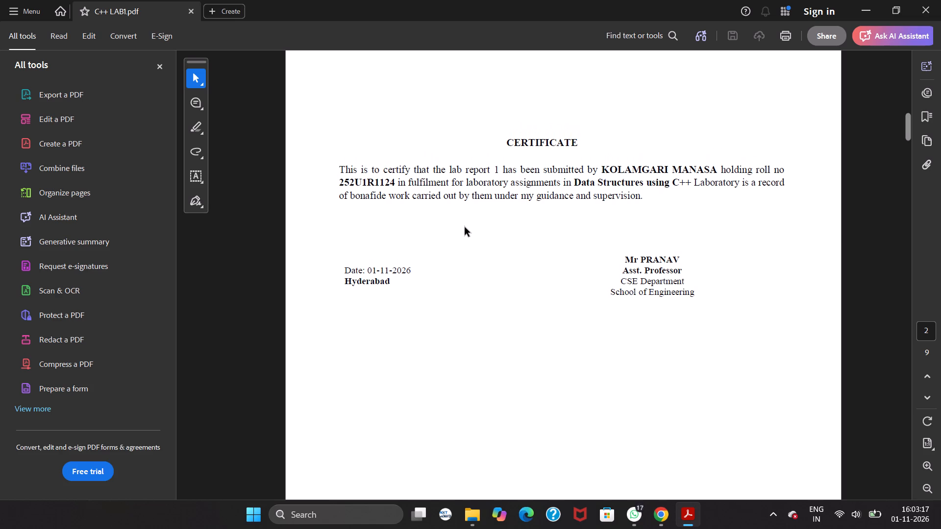
pyautogui.scroll(-1, 465, 227)
pyautogui.scroll(-3, 477, 187)
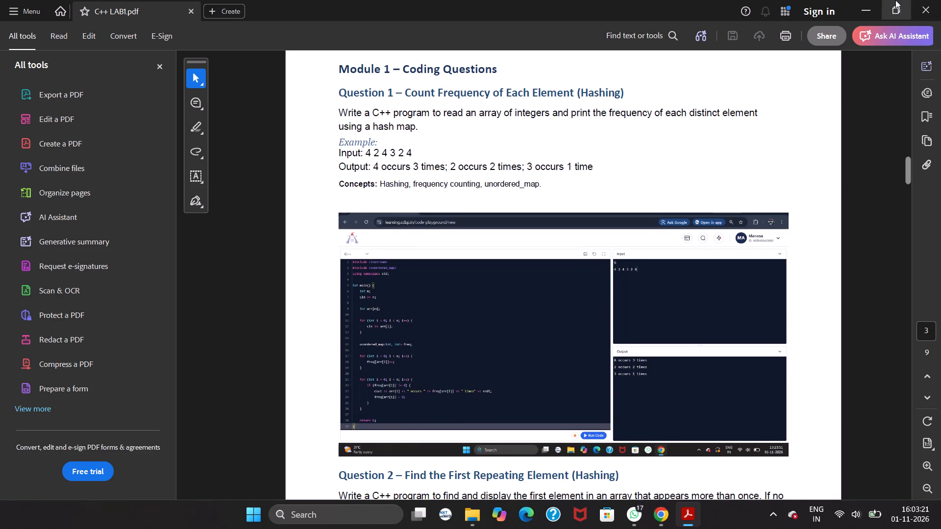
pyautogui.click(921, 2)
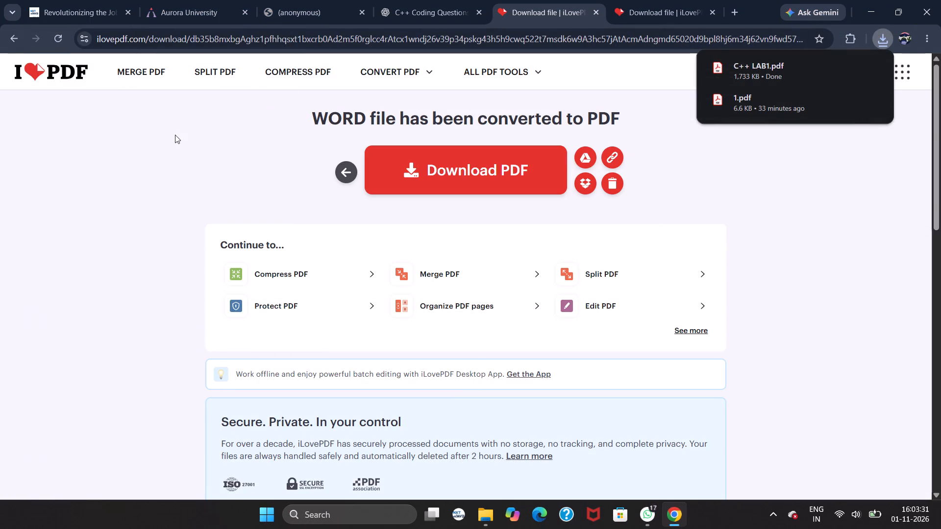
# On the Aurora University page, close the Lab Report 1 details and go back to the assessments overview of all subjects.
pyautogui.click(198, 0)
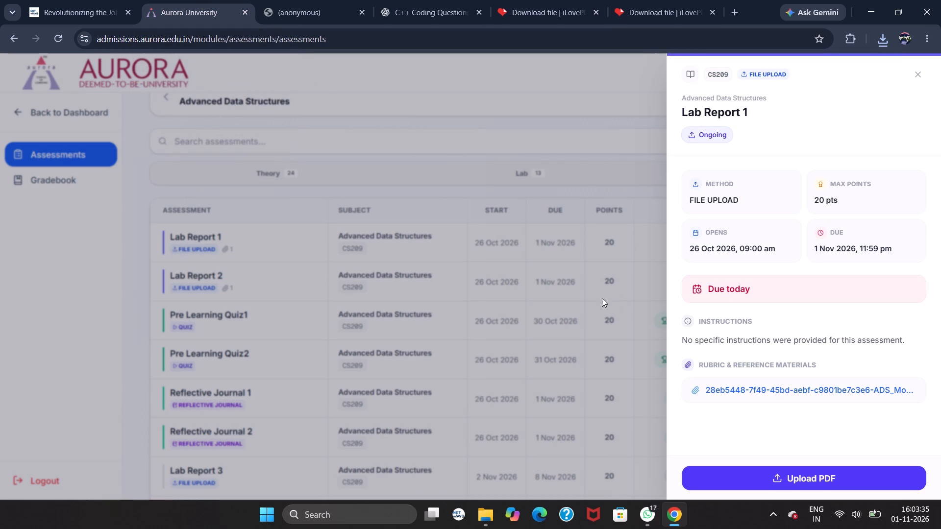
pyautogui.click(590, 291)
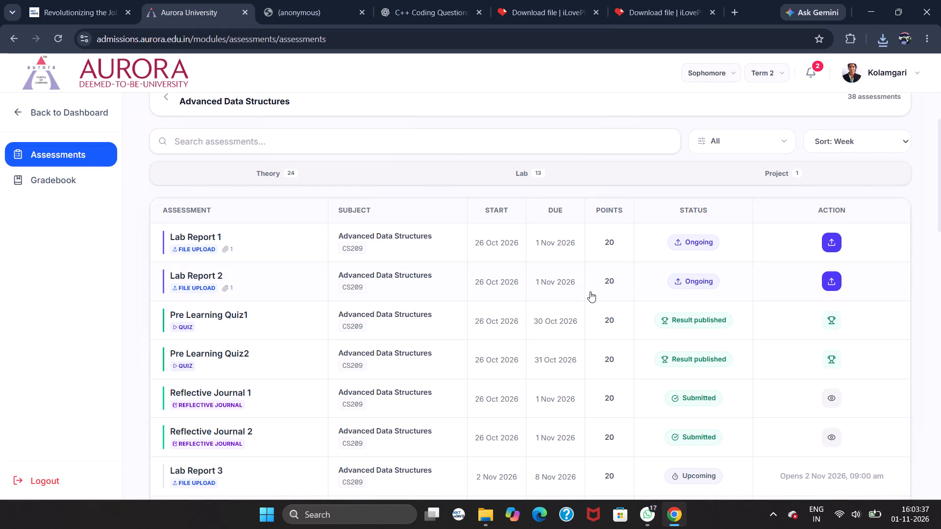
pyautogui.scroll(2, 535, 244)
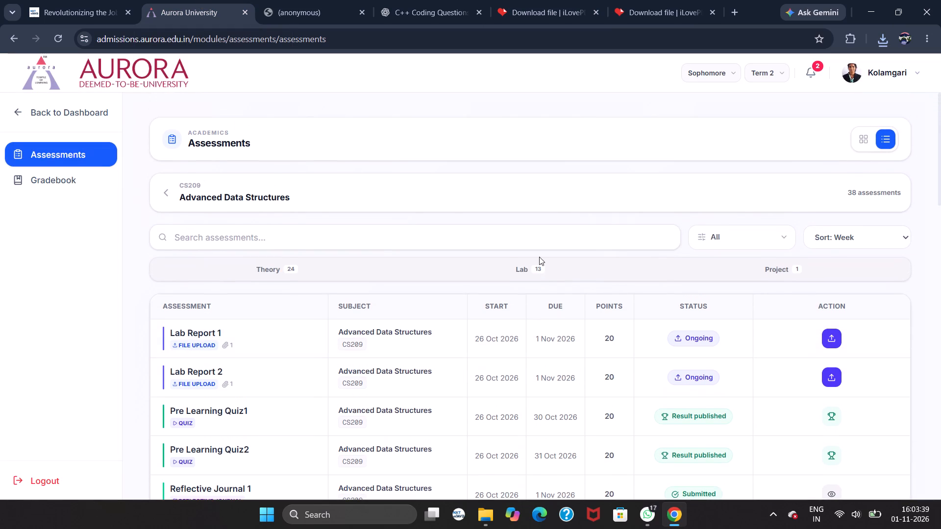
pyautogui.click(165, 188)
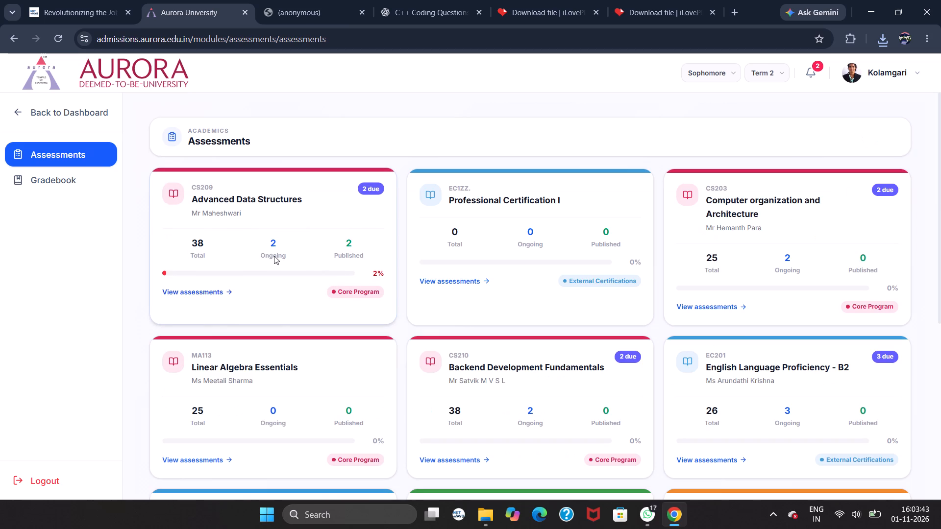
# Submit the C++ LAB1 PDF from the Downloads folder for Lab Report 1 in the Advanced Data Structures assessments.
pyautogui.click(274, 256)
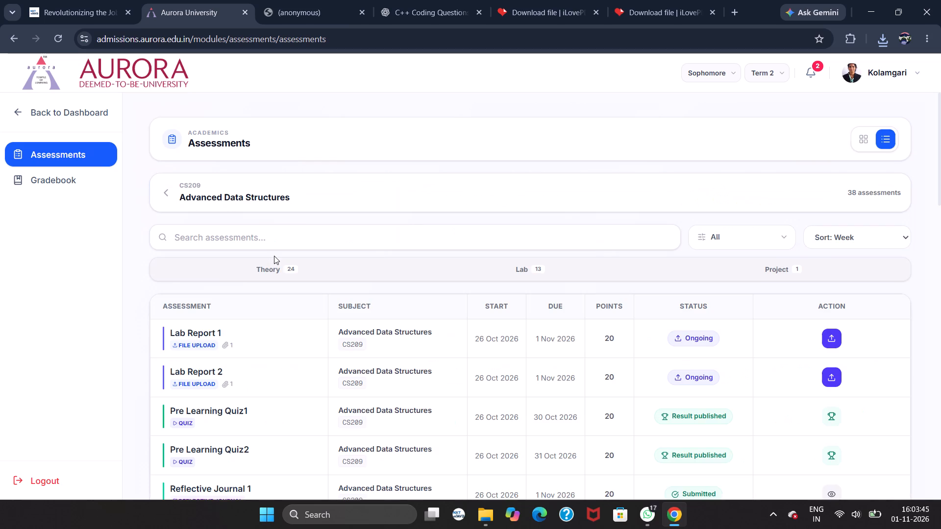
pyautogui.scroll(-1, 451, 351)
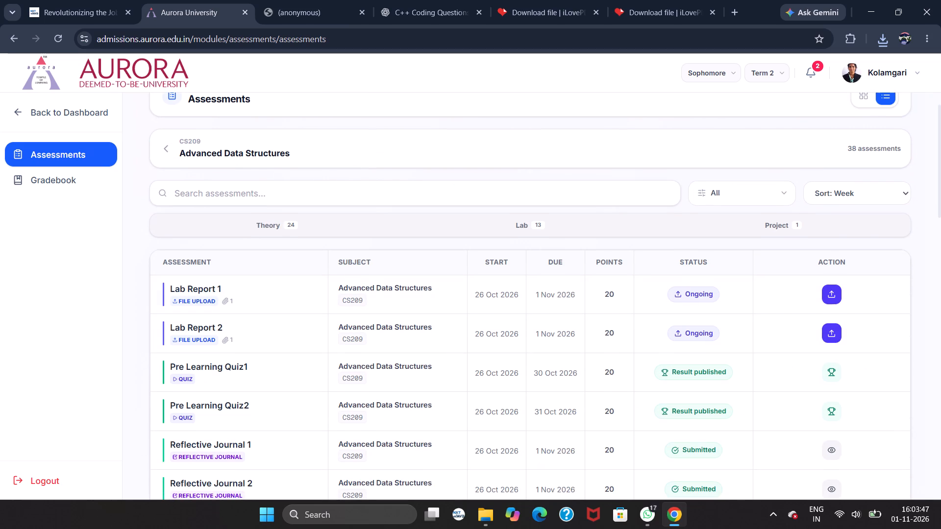
pyautogui.click(832, 295)
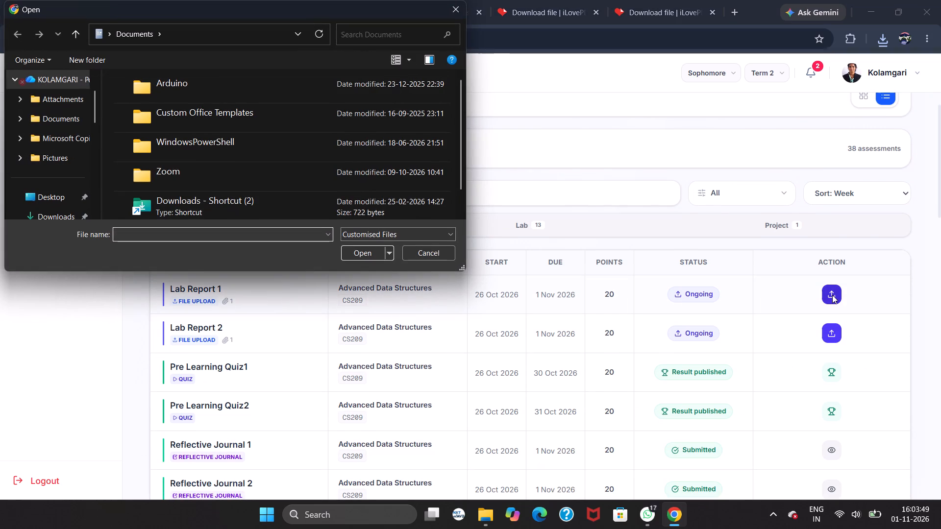
pyautogui.scroll(-1, 372, 89)
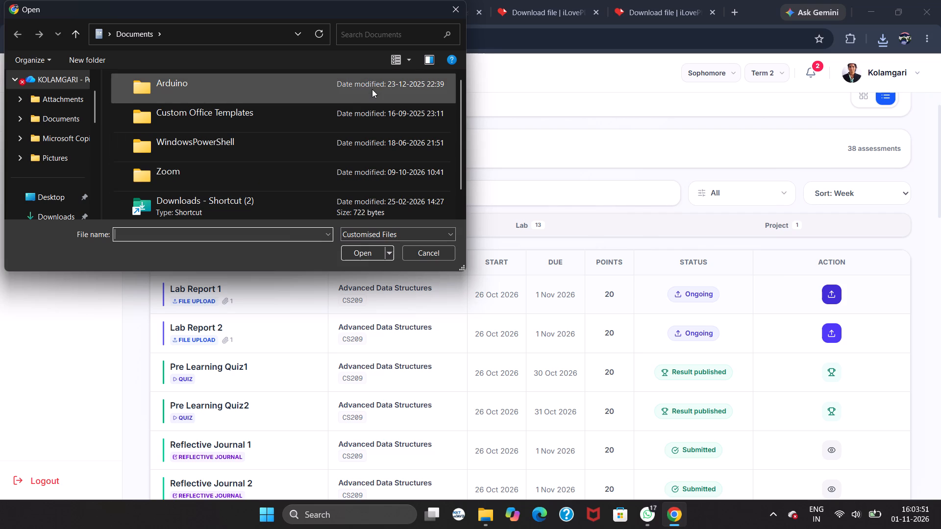
pyautogui.click(47, 211)
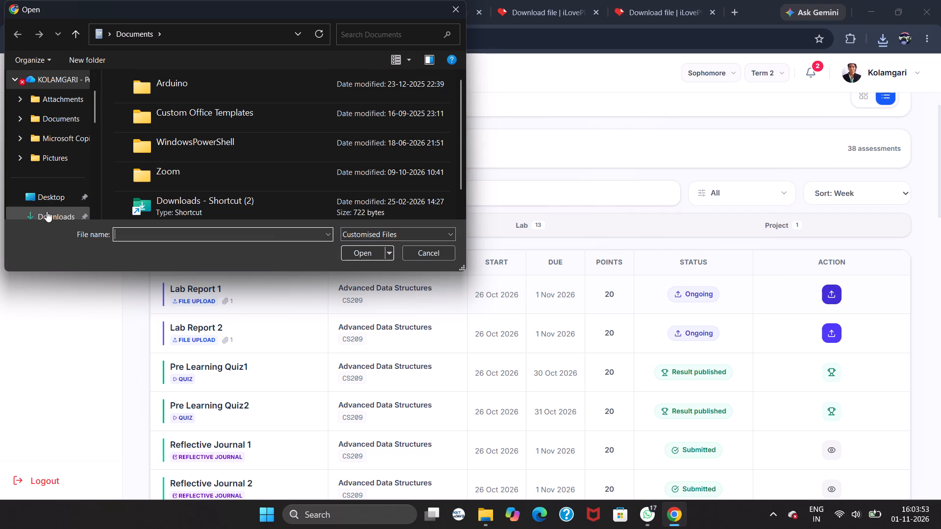
pyautogui.click(174, 104)
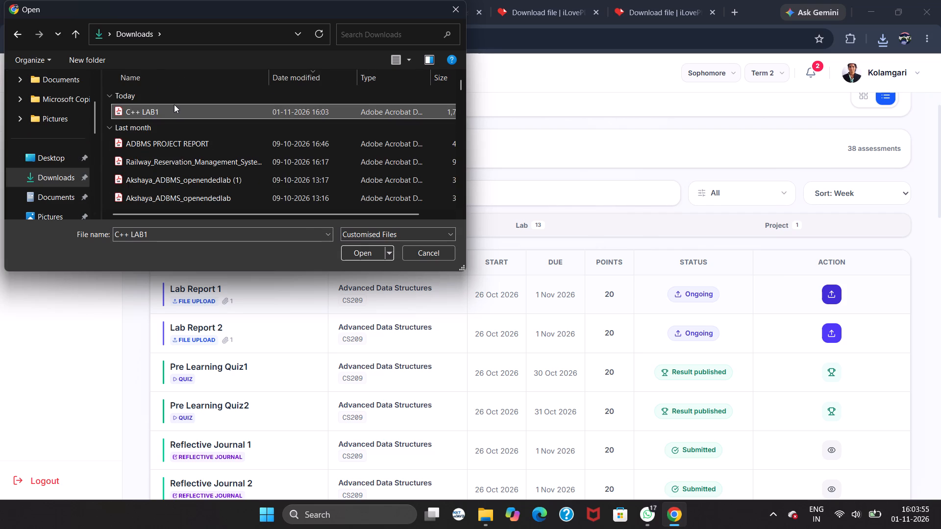
pyautogui.click(362, 254)
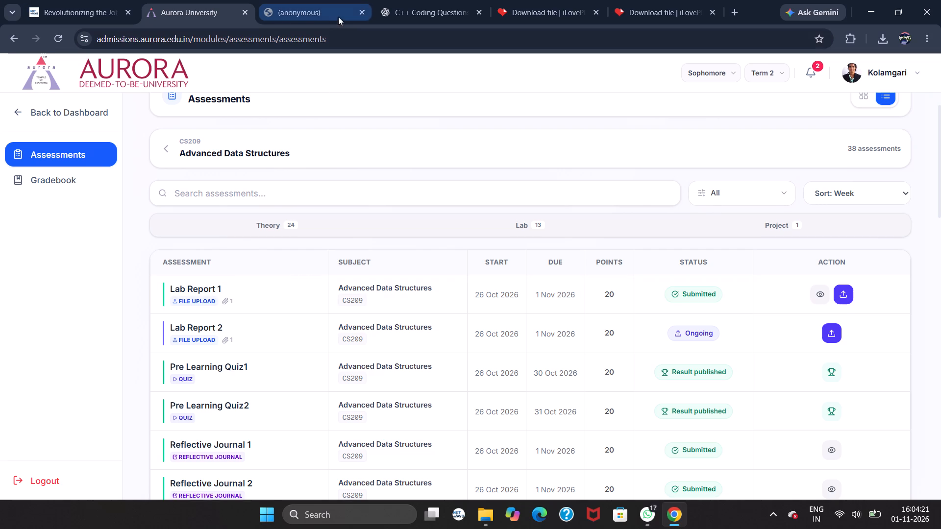
# Close the old reference PDF tab and open the reference PDF attached to Lab Report 2 of Advanced Data Structures.
pyautogui.click(363, 9)
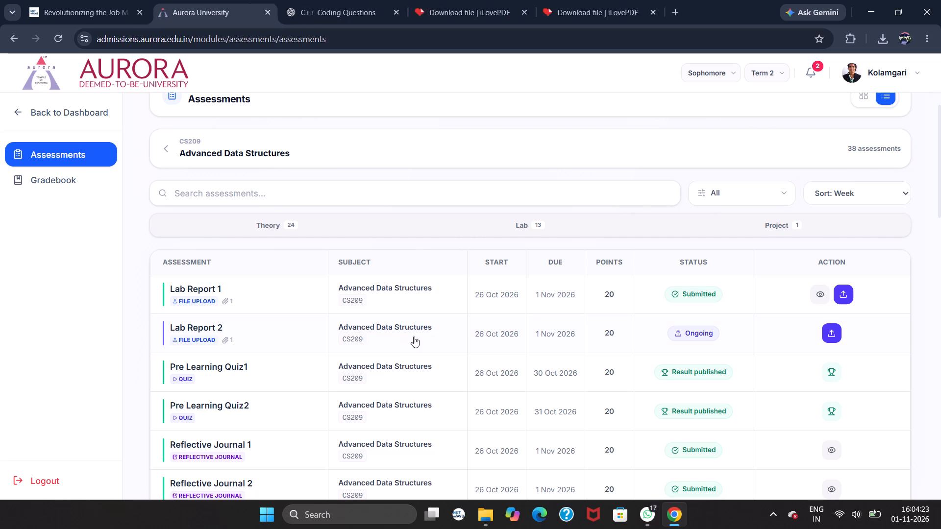
pyautogui.click(757, 316)
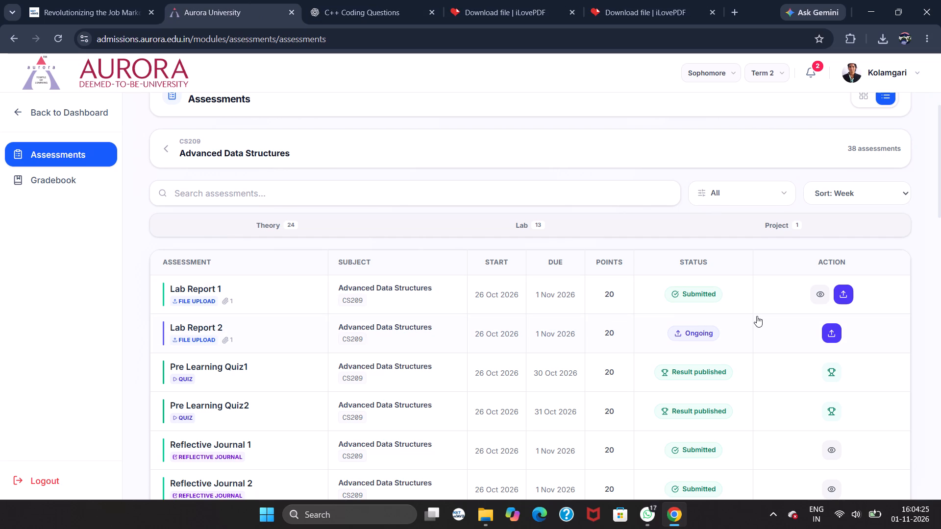
pyautogui.click(757, 316)
pyautogui.click(605, 335)
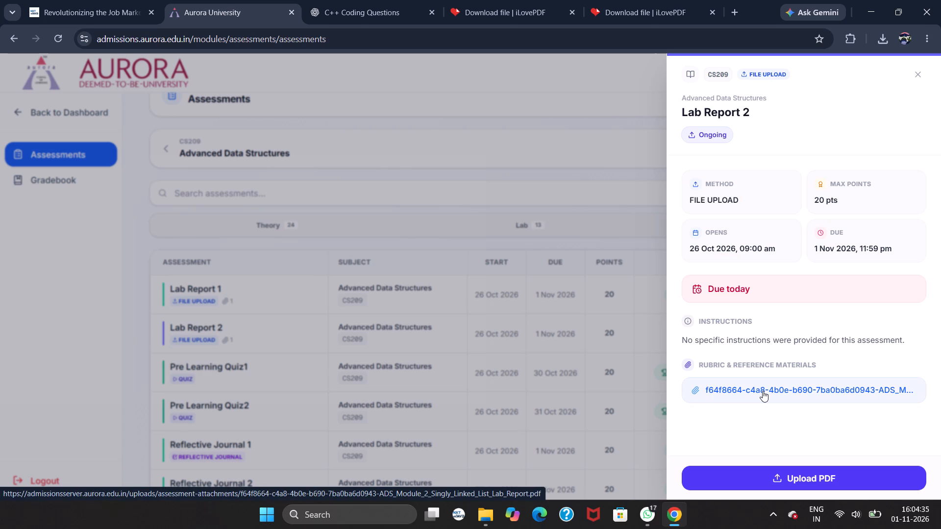
pyautogui.click(763, 391)
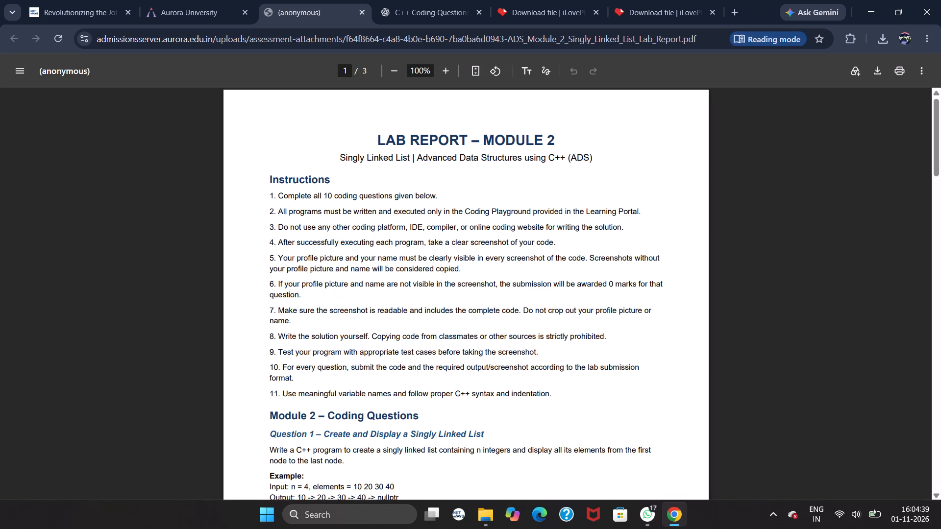
# Copy the Module 2 coding questions from the section heading through the end of Question 10.
pyautogui.scroll(-3, 337, 285)
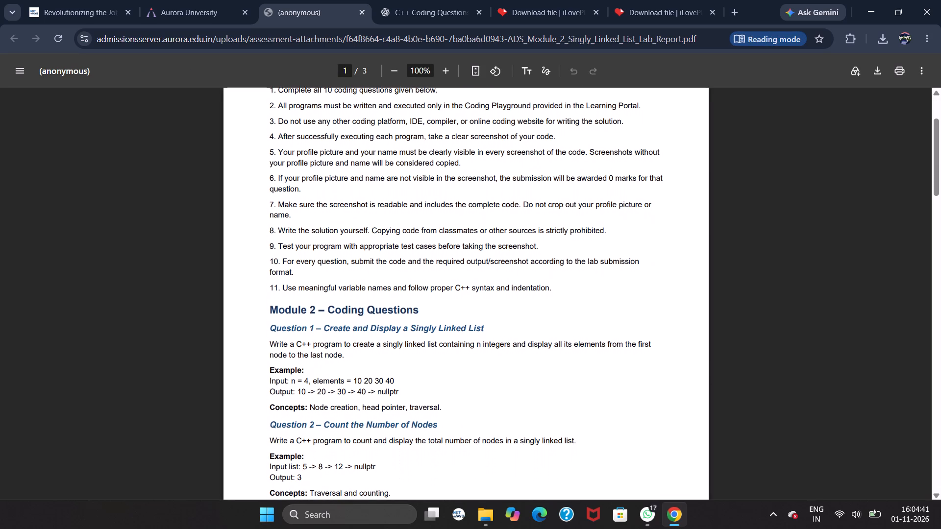
pyautogui.moveTo(267, 304); pyautogui.dragTo(390, 528)
pyautogui.press('Up')
pyautogui.press('Up')
pyautogui.press('Up')
pyautogui.press('Up')
pyautogui.press('Up')
pyautogui.press('Up')
pyautogui.press('Up')
pyautogui.press('Up')
pyautogui.press('Up')
pyautogui.press('Up')
pyautogui.press('Up')
pyautogui.press('Up')
pyautogui.press('Up')
pyautogui.press('Up')
pyautogui.press('Up')
pyautogui.press('Up')
pyautogui.press('Up')
pyautogui.press('Up')
pyautogui.press('Up')
pyautogui.press('Up')
pyautogui.press('Down')
pyautogui.press('Down')
pyautogui.press('Down')
pyautogui.press('Down')
pyautogui.press('Down')
pyautogui.press('Down')
pyautogui.press('Down')
pyautogui.press('Down')
pyautogui.press('Down')
pyautogui.press('Down')
pyautogui.press('Down')
pyautogui.press('Down')
pyautogui.press('Down')
pyautogui.press('Down')
pyautogui.press('Down')
pyautogui.press('Down')
pyautogui.press('Down')
pyautogui.press('Down')
pyautogui.press('Down')
pyautogui.press('Down')
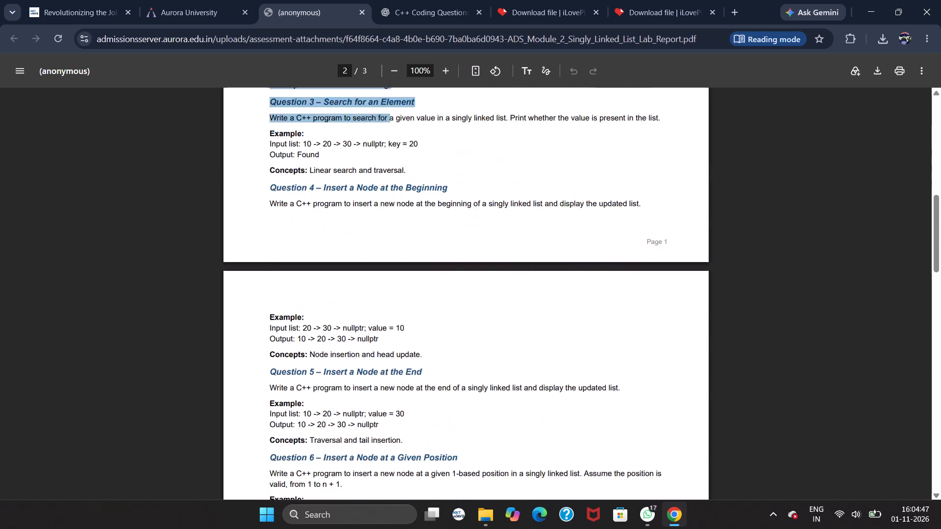
pyautogui.moveTo(390, 528); pyautogui.dragTo(418, 340)
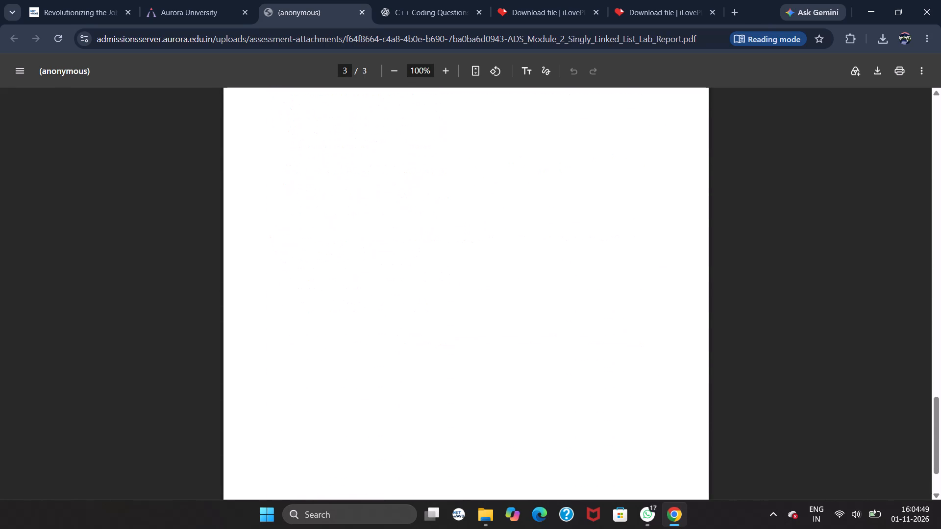
pyautogui.moveTo(418, 340); pyautogui.dragTo(500, 257)
pyautogui.press('Up')
pyautogui.press('Up')
pyautogui.press('Up')
pyautogui.press('Up')
pyautogui.press('Up')
pyautogui.press('Up')
pyautogui.press('Up')
pyautogui.press('Up')
pyautogui.press('Up')
pyautogui.press('Up')
pyautogui.press('Up')
pyautogui.press('Up')
pyautogui.press('Up')
pyautogui.press('Up')
pyautogui.press('Up')
pyautogui.press('Up')
pyautogui.press('Up')
pyautogui.press('Up')
pyautogui.press('Up')
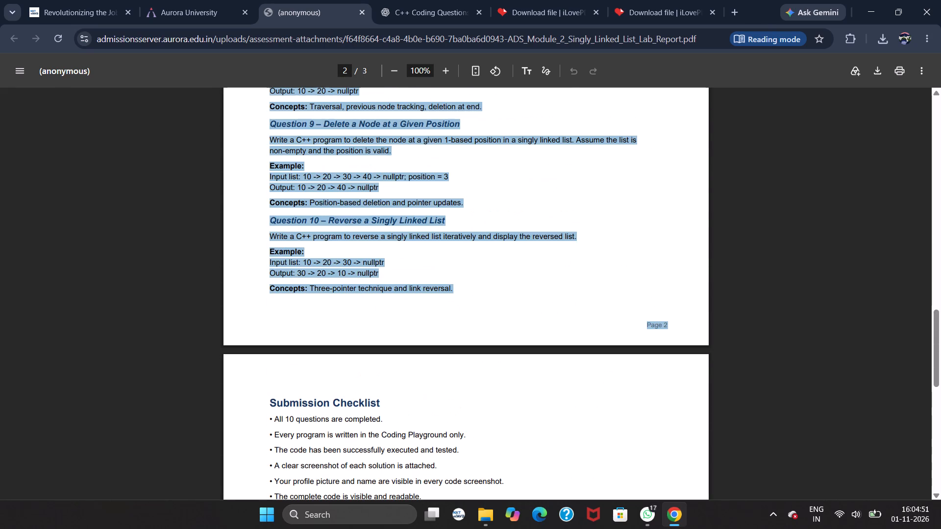
pyautogui.moveTo(500, 257); pyautogui.dragTo(472, 289)
pyautogui.hotkey('ctrl', 'c')
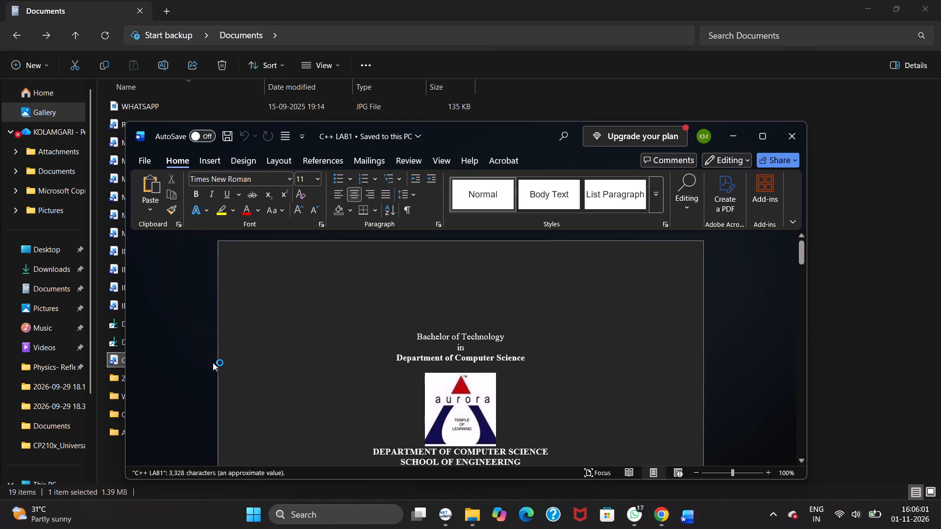
pyautogui.click(764, 137)
pyautogui.scroll(-3, 530, 341)
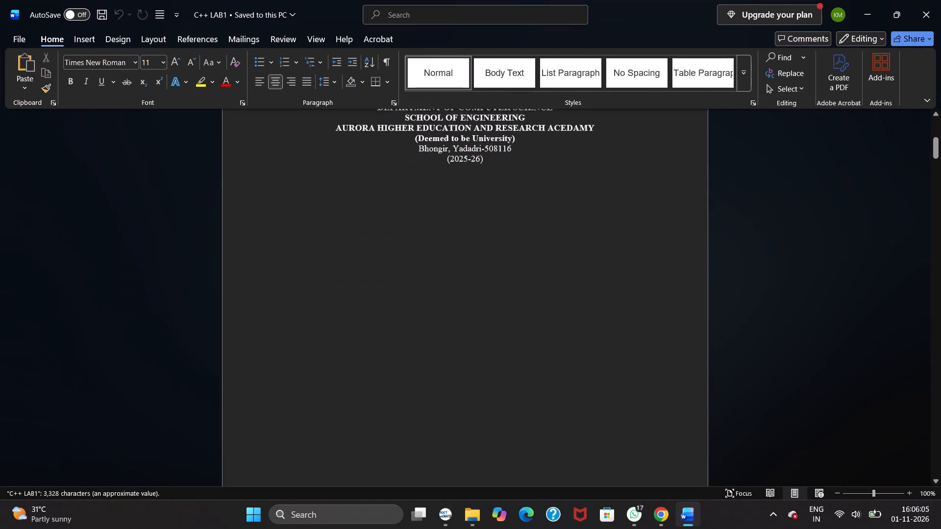
# Change the lab report number in the CERTIFICATE paragraph to 2.
pyautogui.scroll(-4, 530, 341)
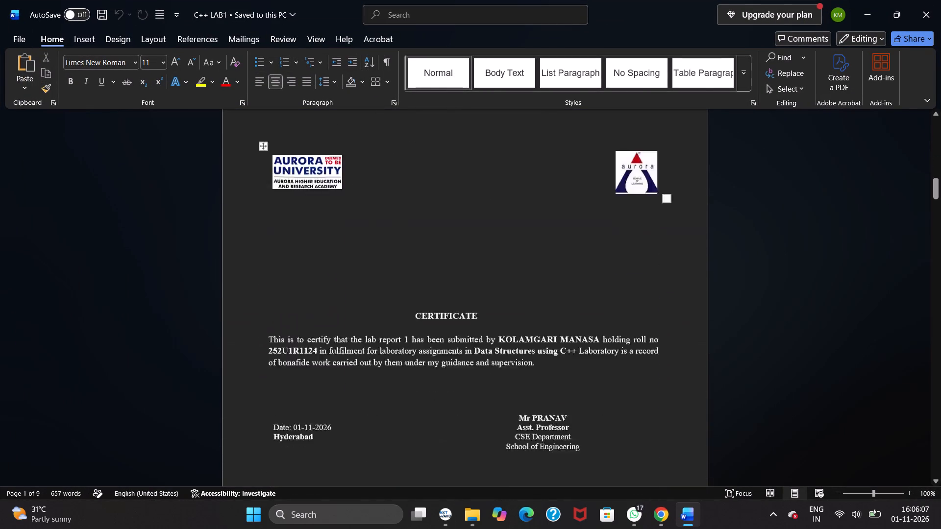
pyautogui.scroll(-2, 530, 341)
pyautogui.scroll(6, 530, 341)
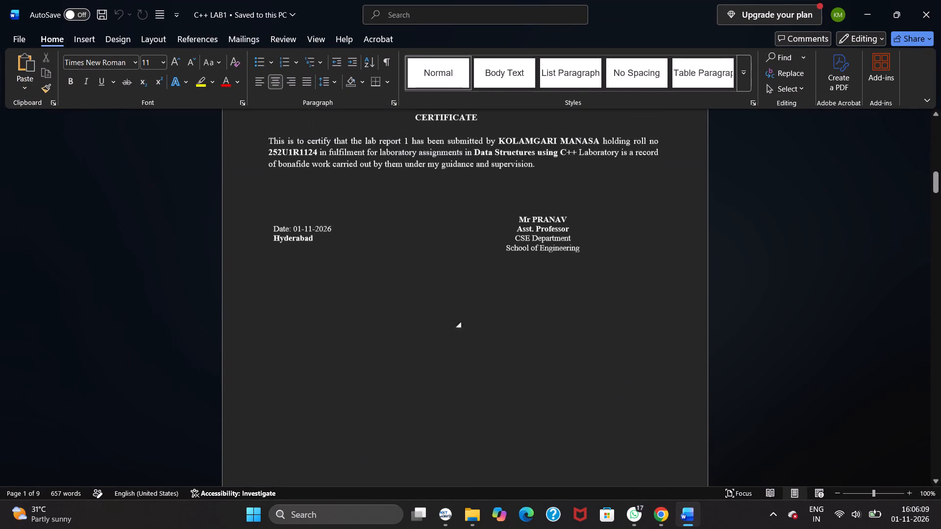
pyautogui.scroll(1, 530, 341)
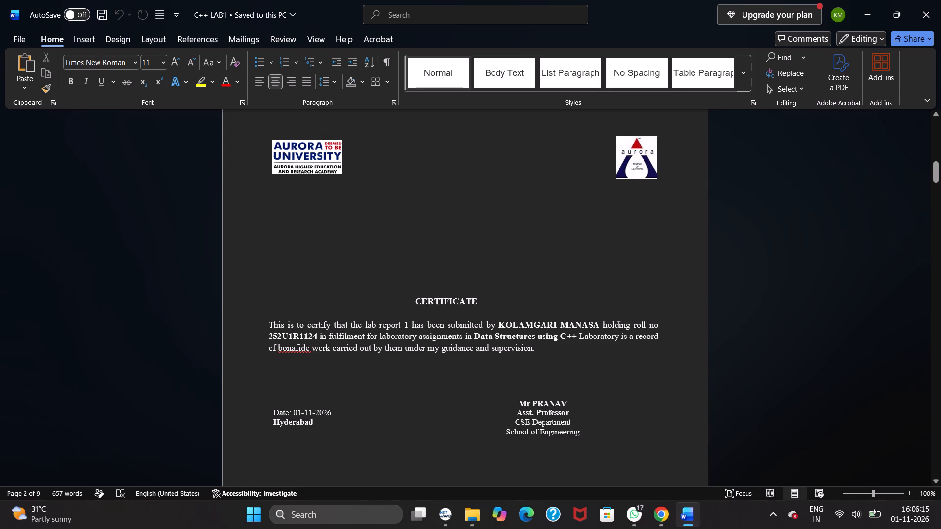
pyautogui.click(408, 323)
pyautogui.click(408, 323)
pyautogui.press('BackSpace')
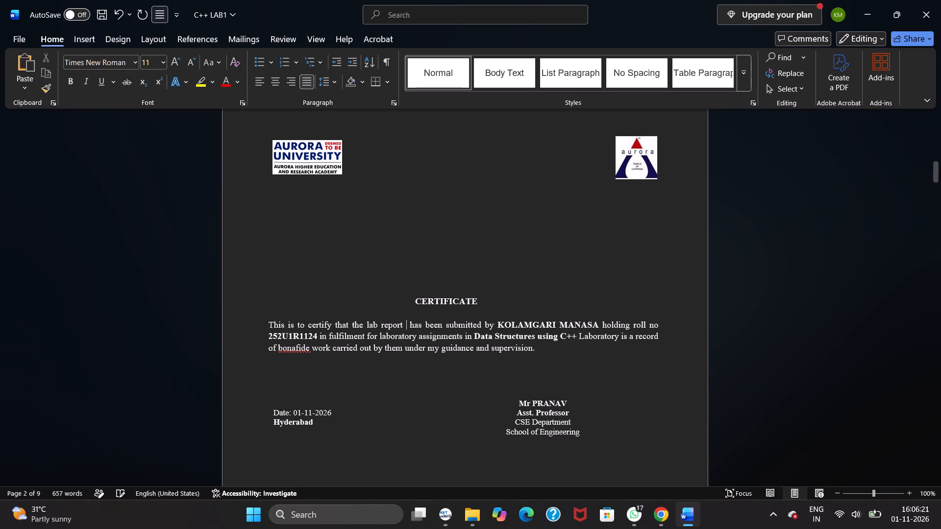
pyautogui.press('2')
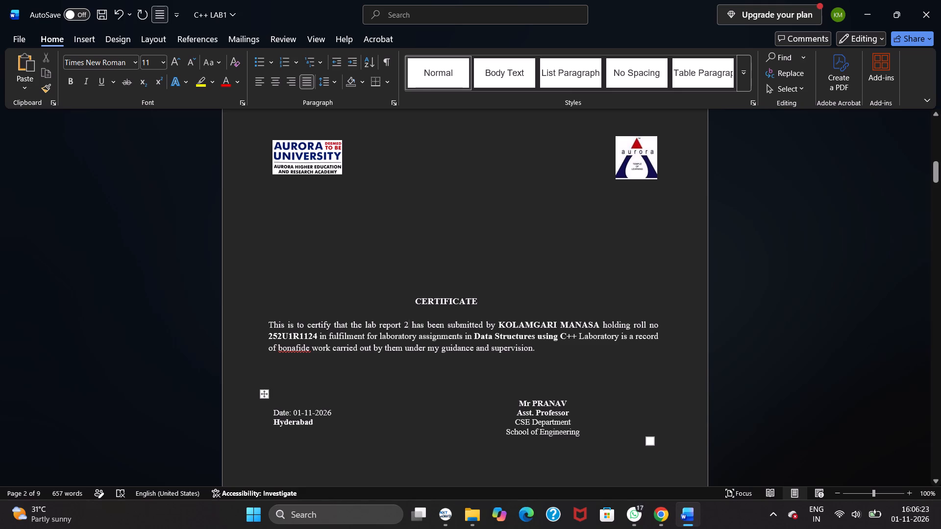
# Change the module number in the LAB REPORT title below the certificate to 2.
pyautogui.scroll(-5, 539, 429)
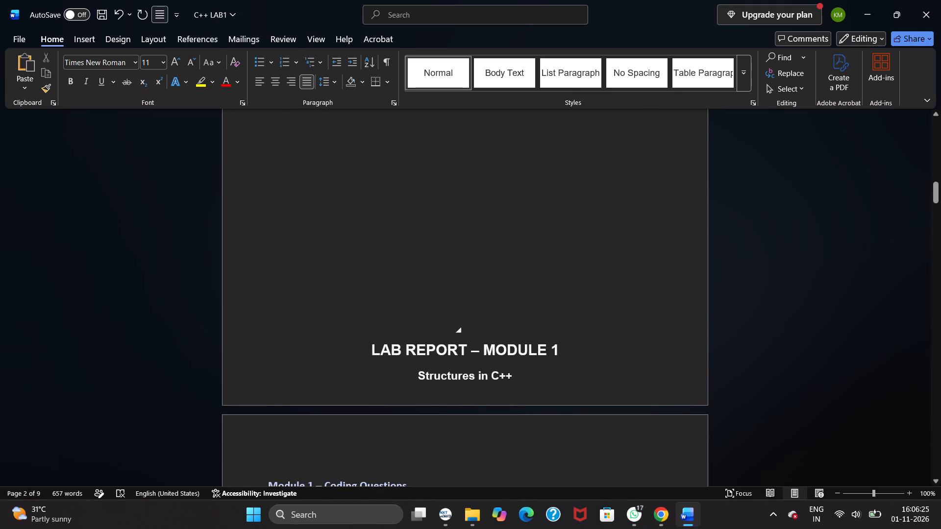
pyautogui.click(563, 357)
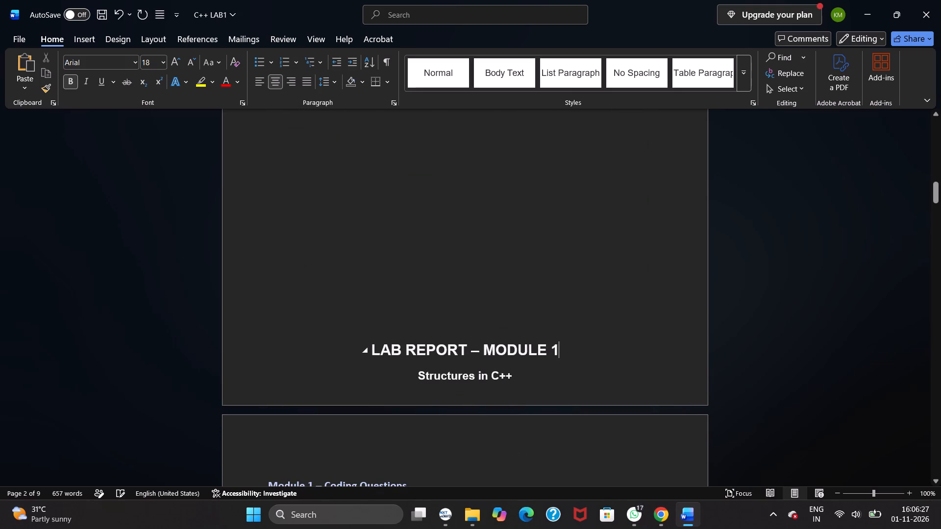
pyautogui.press('BackSpace')
pyautogui.press('2')
# Collapse the "Module 1 – Coding Questions" heading and delete it together with the content under it.
pyautogui.scroll(-3, 563, 357)
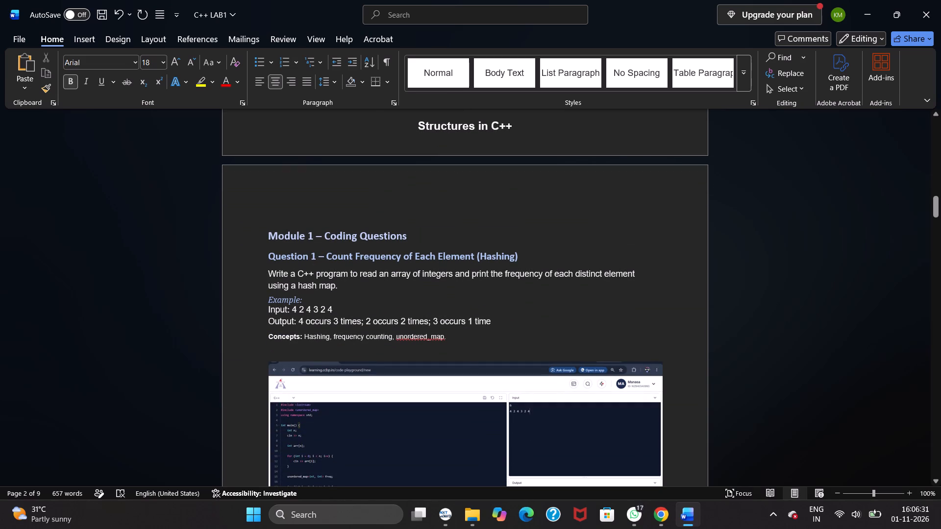
pyautogui.moveTo(264, 234); pyautogui.dragTo(255, 231)
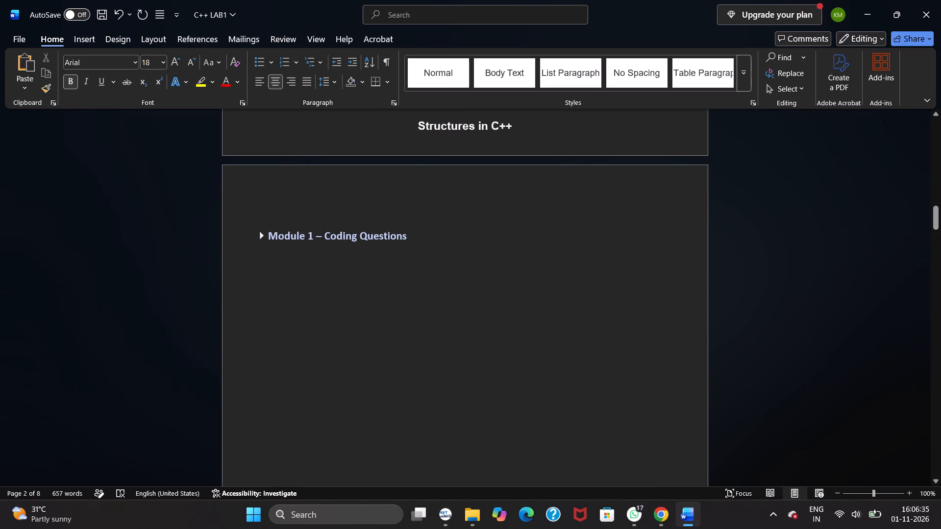
pyautogui.moveTo(255, 231); pyautogui.dragTo(269, 231)
pyautogui.moveTo(269, 231); pyautogui.dragTo(470, 233)
pyautogui.press('BackSpace')
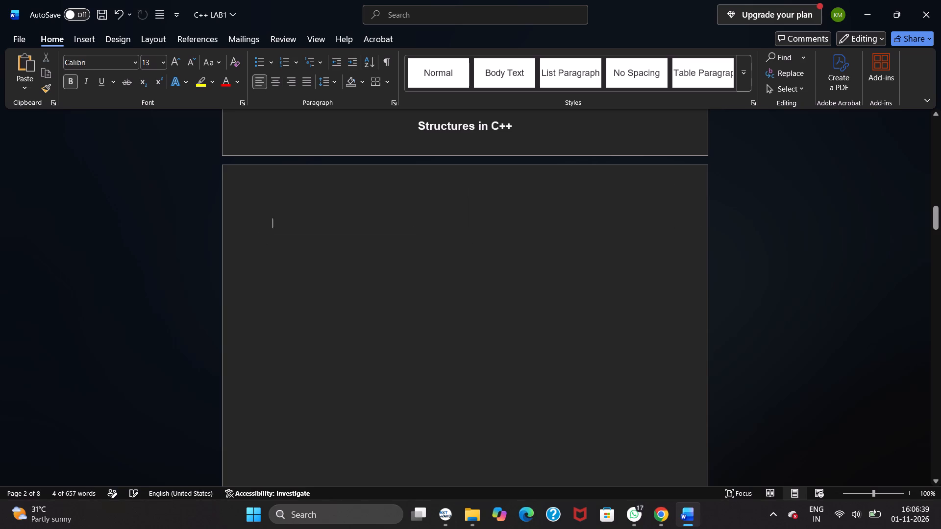
# Delete the remaining Module 1 questions and code screenshots, from the two-pointer pair-sum question through the end of the document.
pyautogui.scroll(-11, 470, 233)
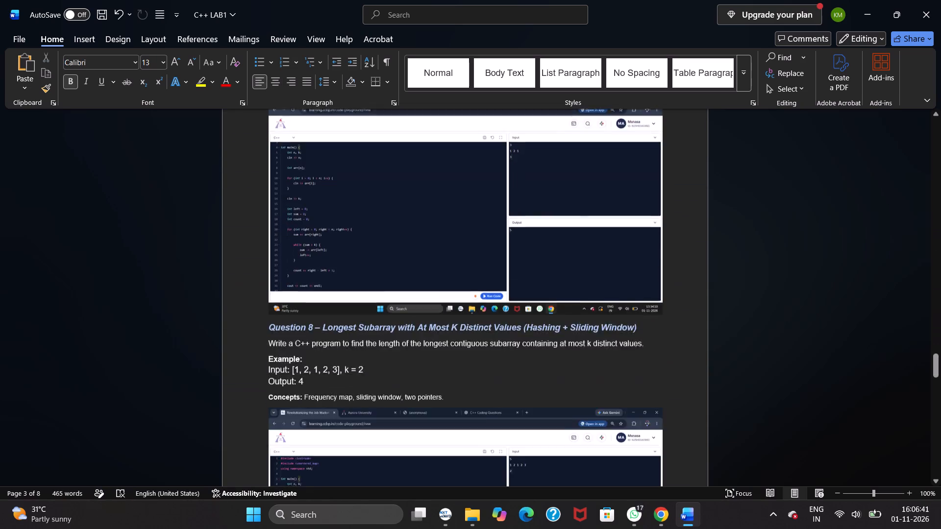
pyautogui.scroll(9, 470, 233)
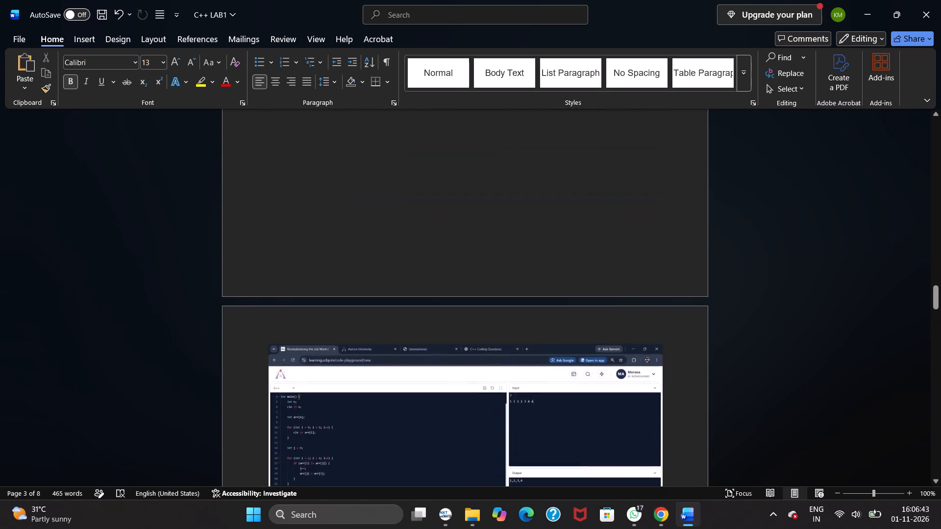
pyautogui.scroll(4, 479, 269)
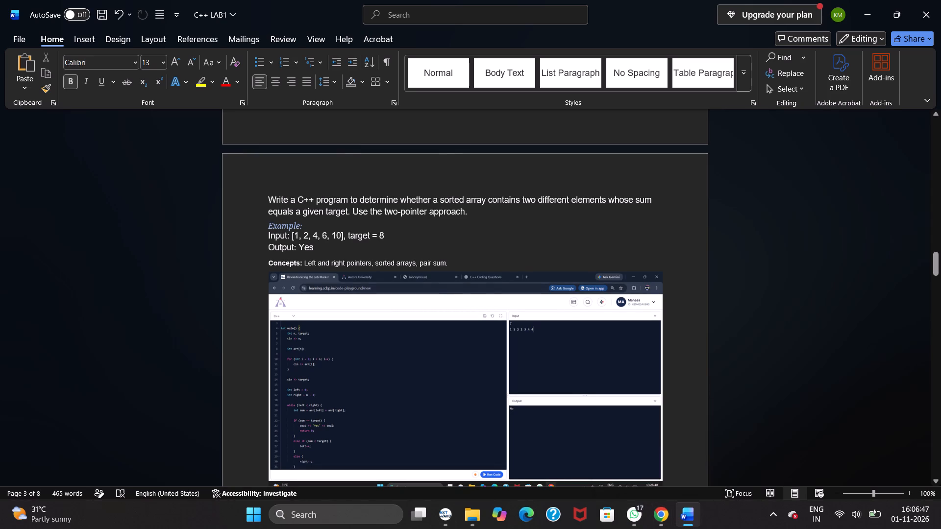
pyautogui.scroll(4, 476, 257)
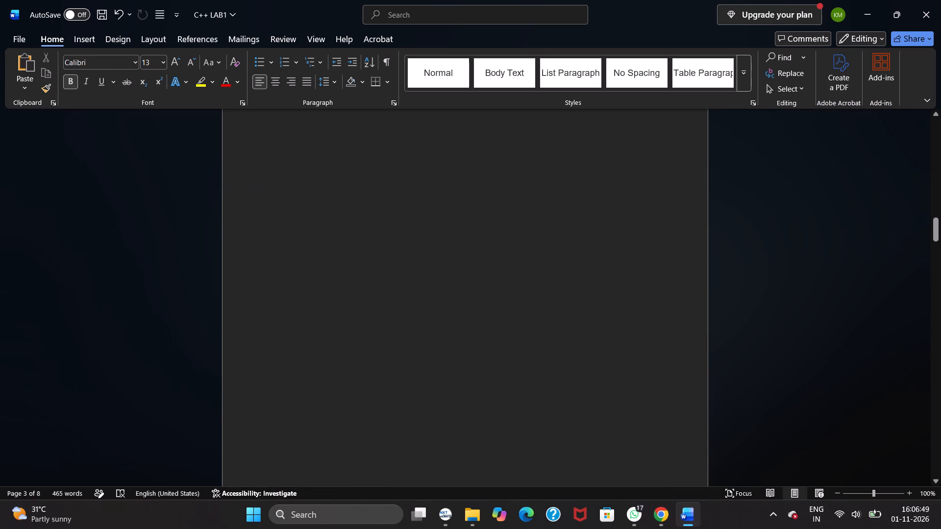
pyautogui.scroll(3, 476, 257)
pyautogui.scroll(-8, 476, 257)
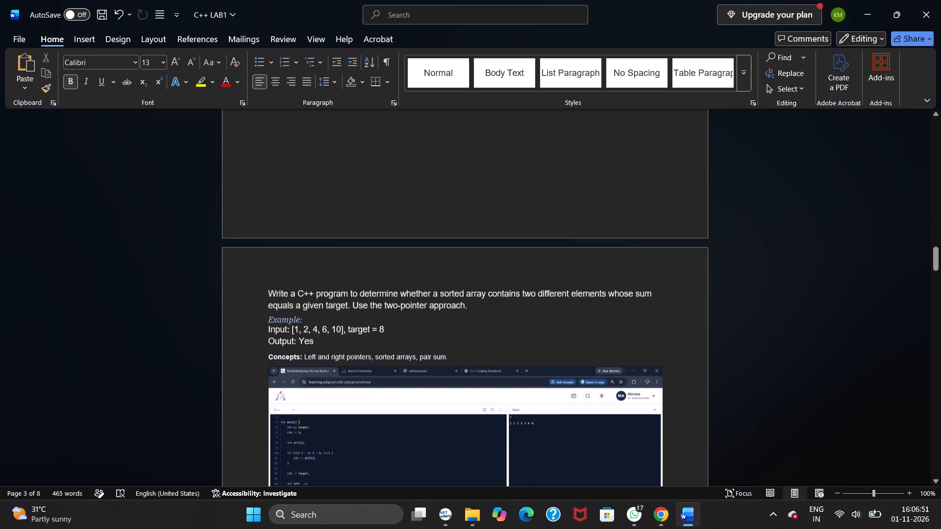
pyautogui.rightClick(476, 257)
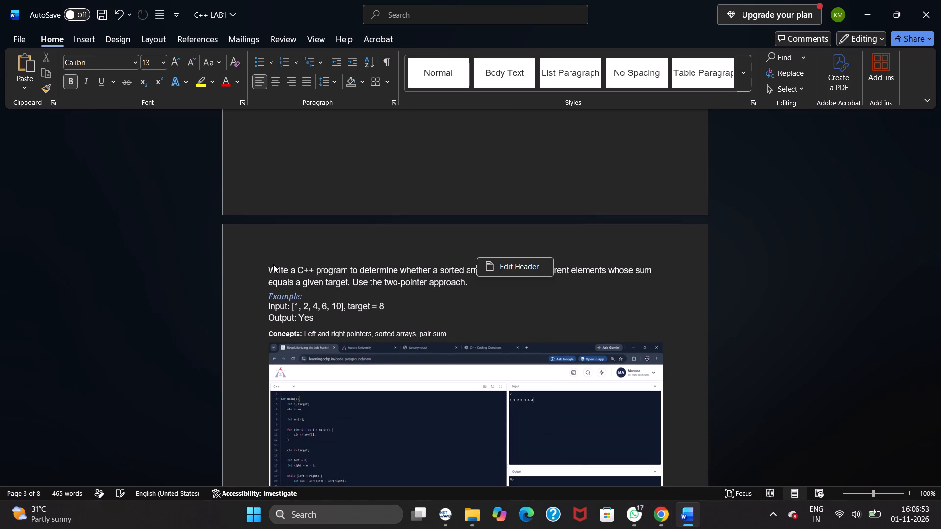
pyautogui.click(273, 264)
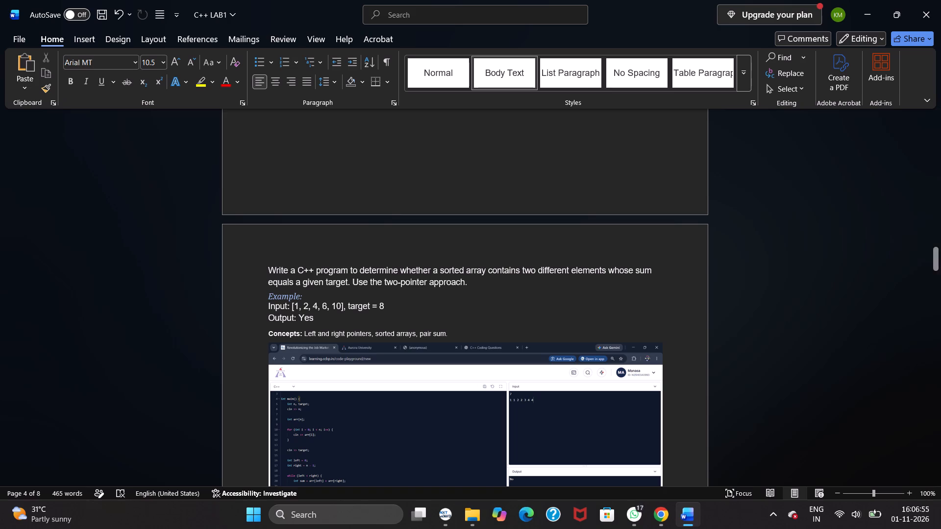
pyautogui.click(269, 270)
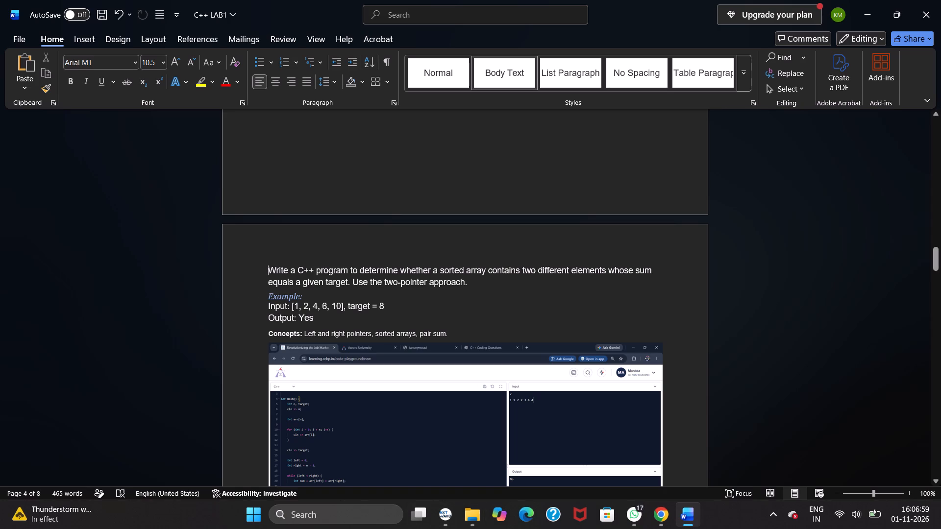
pyautogui.moveTo(266, 267); pyautogui.dragTo(485, 528)
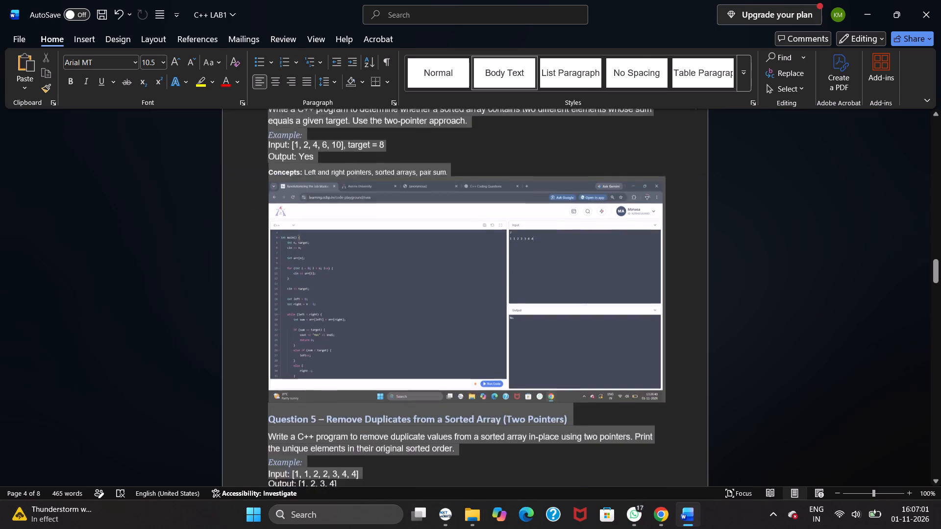
pyautogui.moveTo(485, 528); pyautogui.dragTo(519, 528)
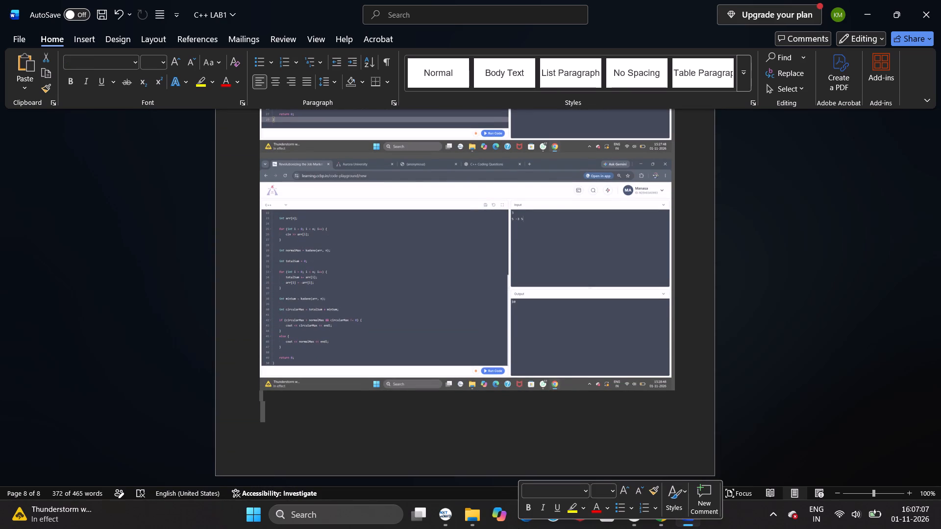
pyautogui.press('BackSpace')
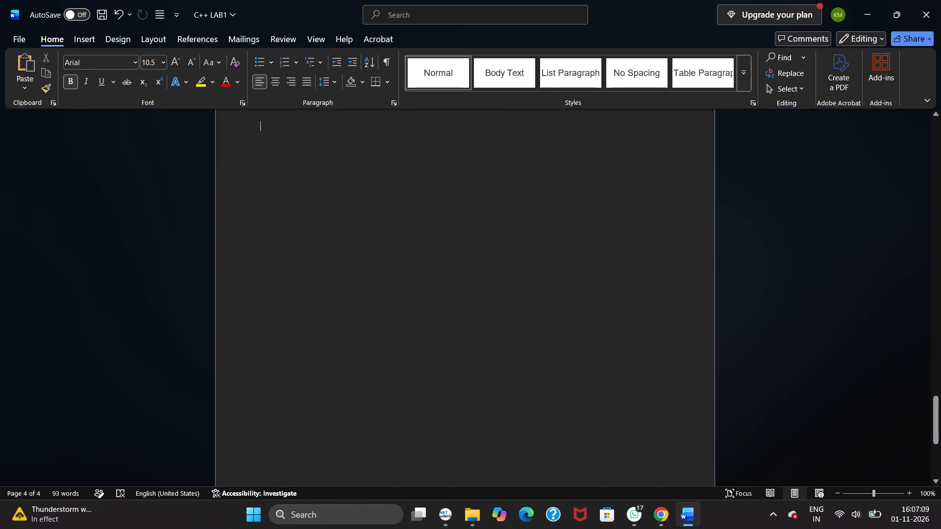
# Insert two blank lines before the "LAB REPORT – MODULE 2" title to move it to the top of the following page.
pyautogui.scroll(3, 519, 528)
pyautogui.scroll(4, 488, 327)
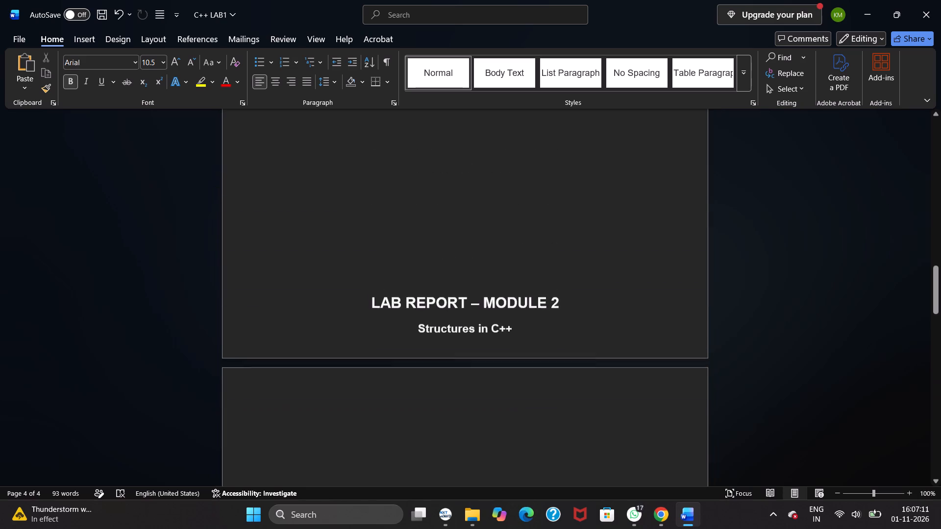
pyautogui.scroll(4, 409, 267)
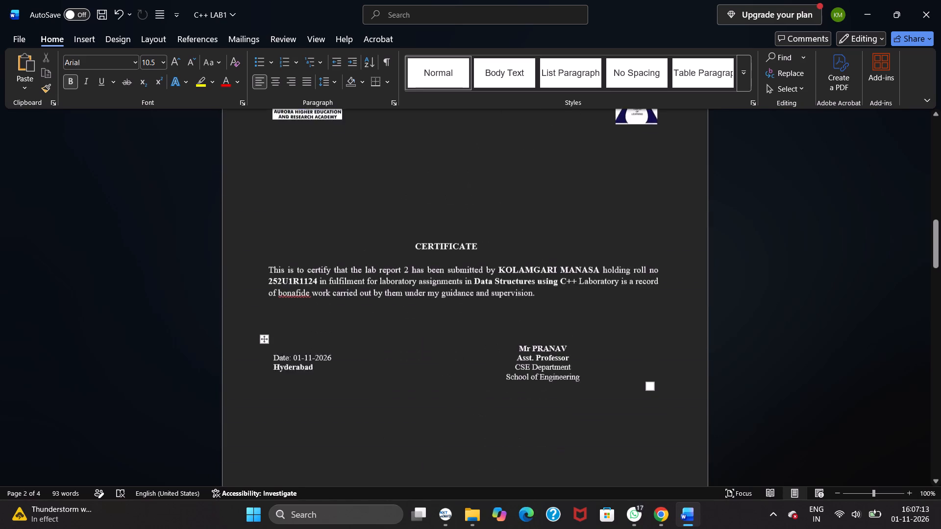
pyautogui.scroll(-3, 409, 267)
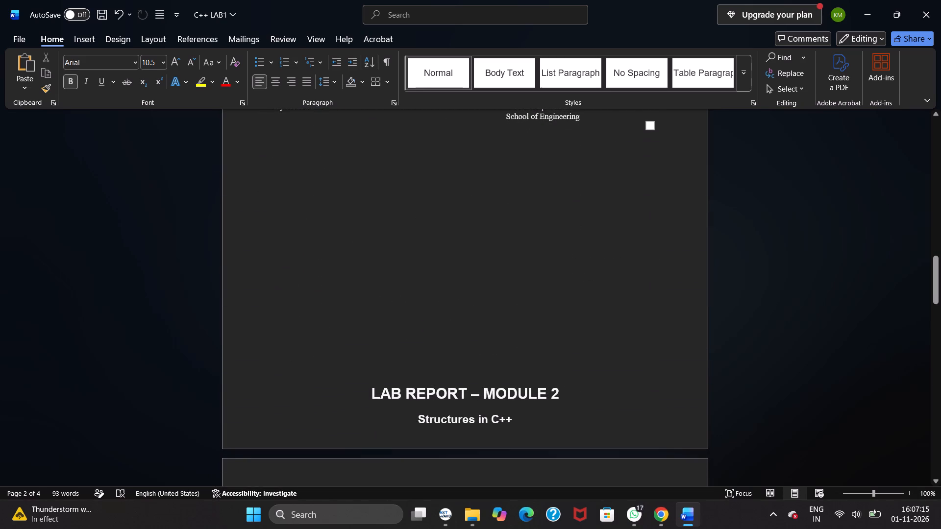
pyautogui.click(370, 384)
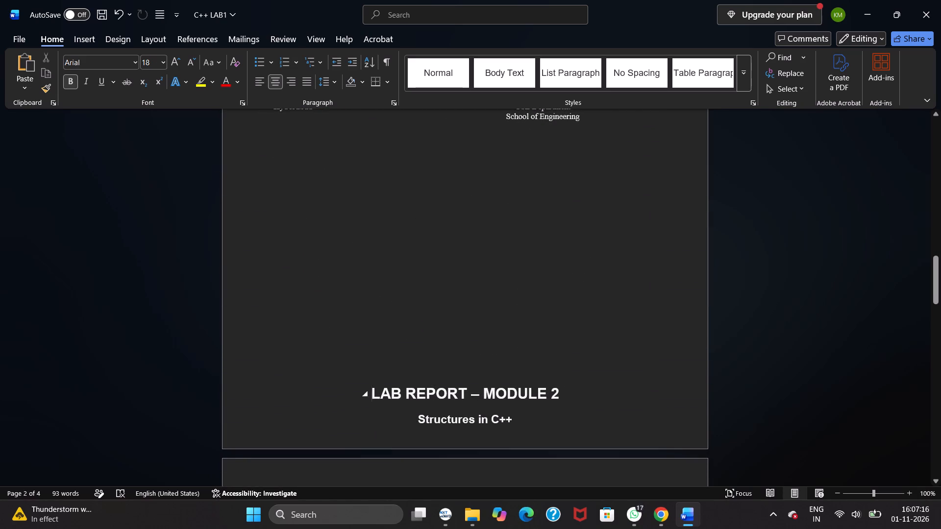
pyautogui.press('Return')
pyautogui.press('Return')
pyautogui.scroll(-3, 370, 384)
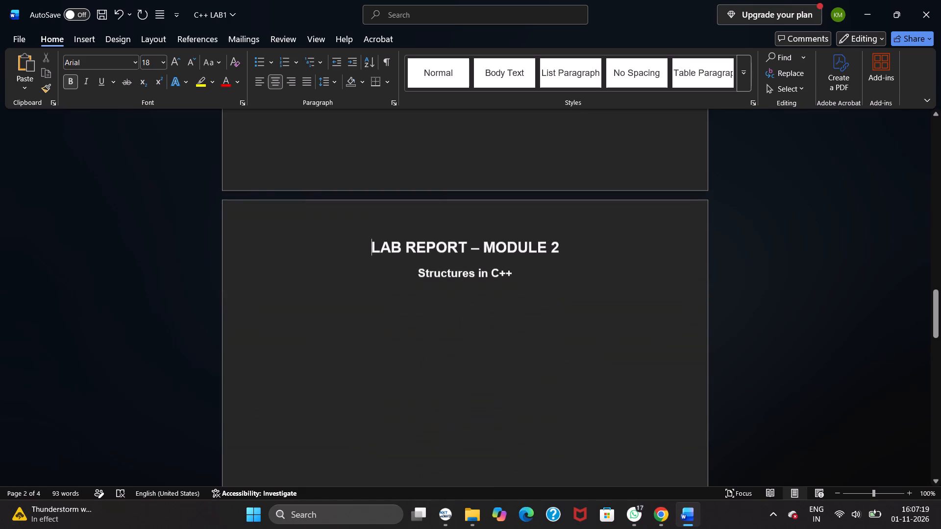
# Delete the "Structures in C++" subtitle under the Module 2 title and add a blank line there.
pyautogui.click(525, 268)
pyautogui.press('BackSpace')
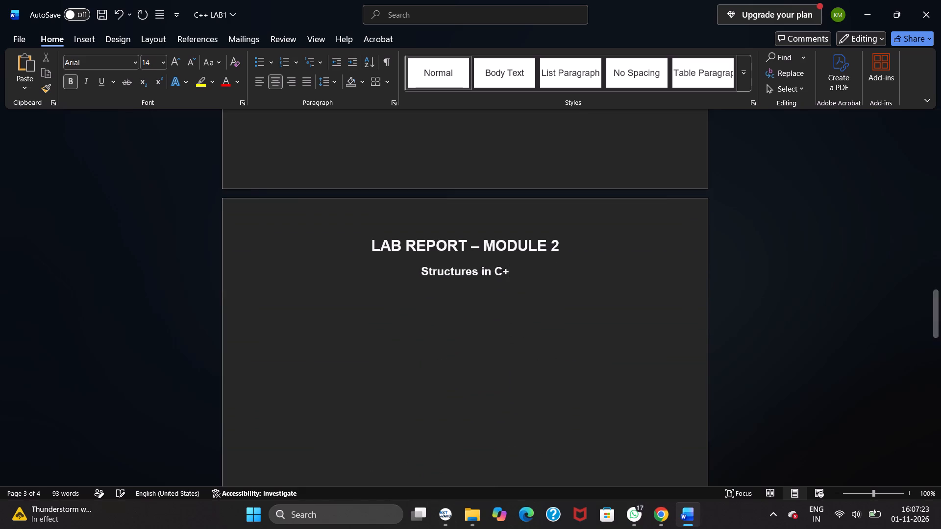
pyautogui.press('BackSpace')
pyautogui.press('BackSpace')
pyautogui.press('BackSpace')
pyautogui.press('BackSpace')
pyautogui.press('BackSpace')
pyautogui.press('BackSpace')
pyautogui.press('BackSpace')
pyautogui.press('BackSpace')
pyautogui.press('BackSpace')
pyautogui.press('BackSpace')
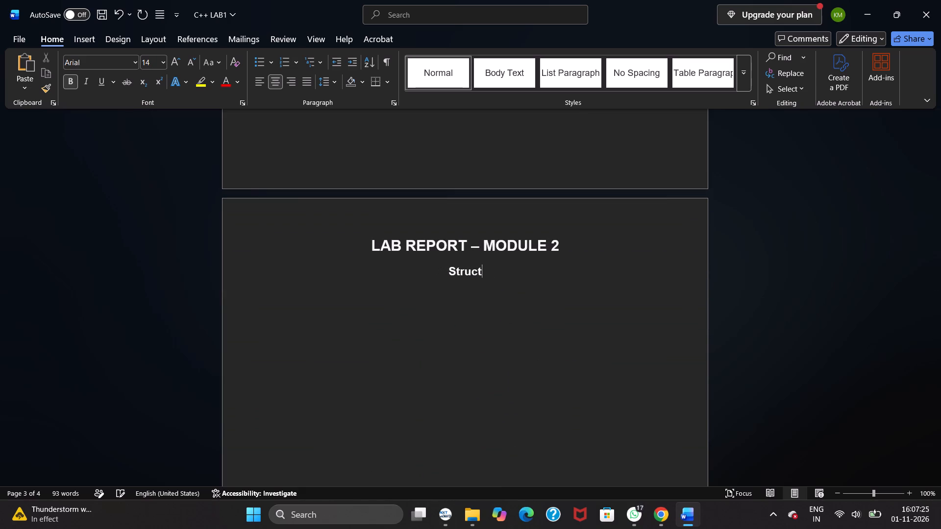
pyautogui.press('BackSpace')
pyautogui.press('BackSpace')
pyautogui.press('BackSpace')
pyautogui.press('BackSpace')
pyautogui.press('BackSpace')
pyautogui.press('BackSpace')
pyautogui.press('BackSpace')
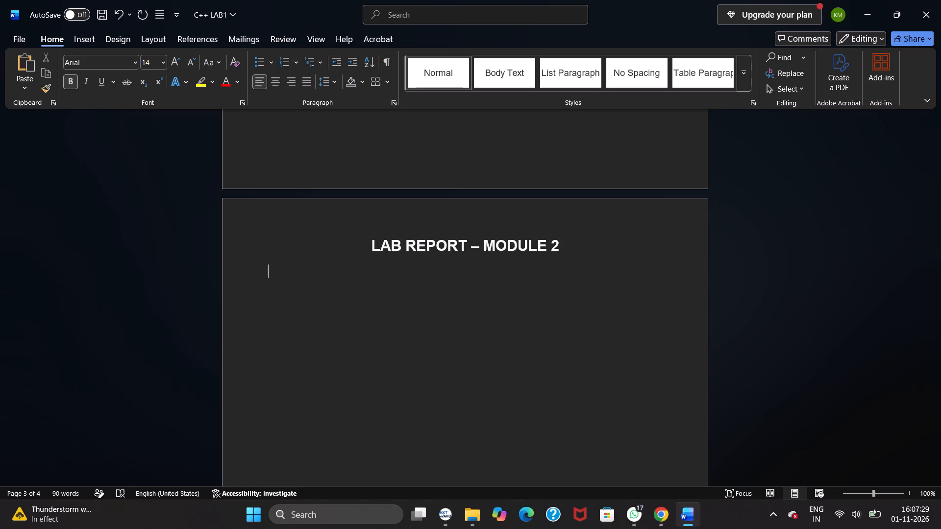
pyautogui.press('Return')
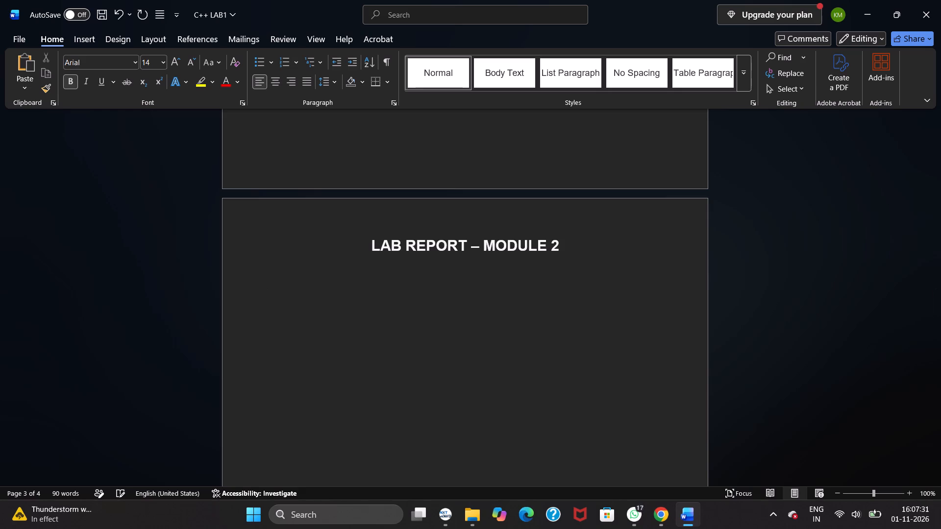